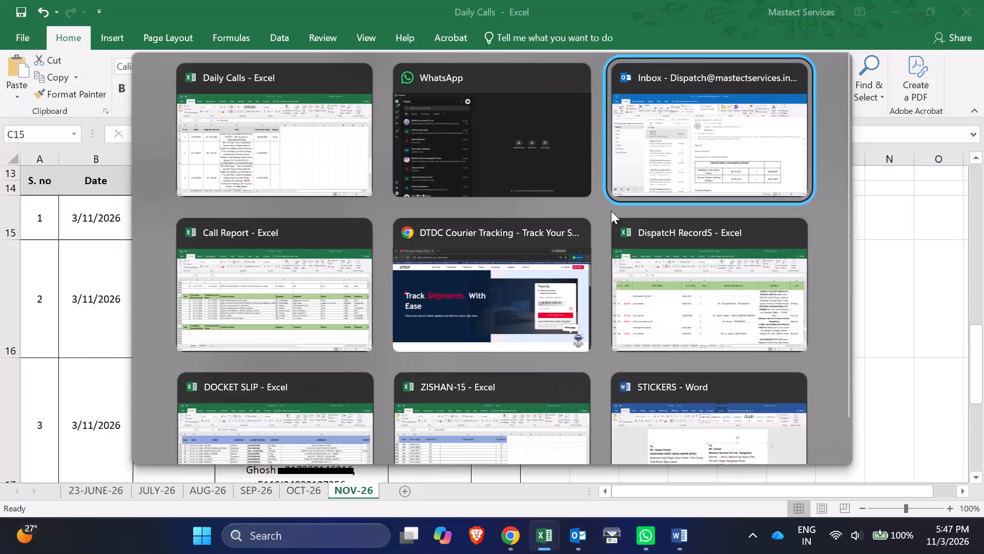
# Copy VISHPA RAIL EQUIPMENTS PRIVATE LIMITED from call 1 in Daily Calls into Call Report row 2505, adding Gurugram to the customer name.
pyautogui.hotkey('alt', 'Tab')
pyautogui.hotkey('alt', 'Tab')
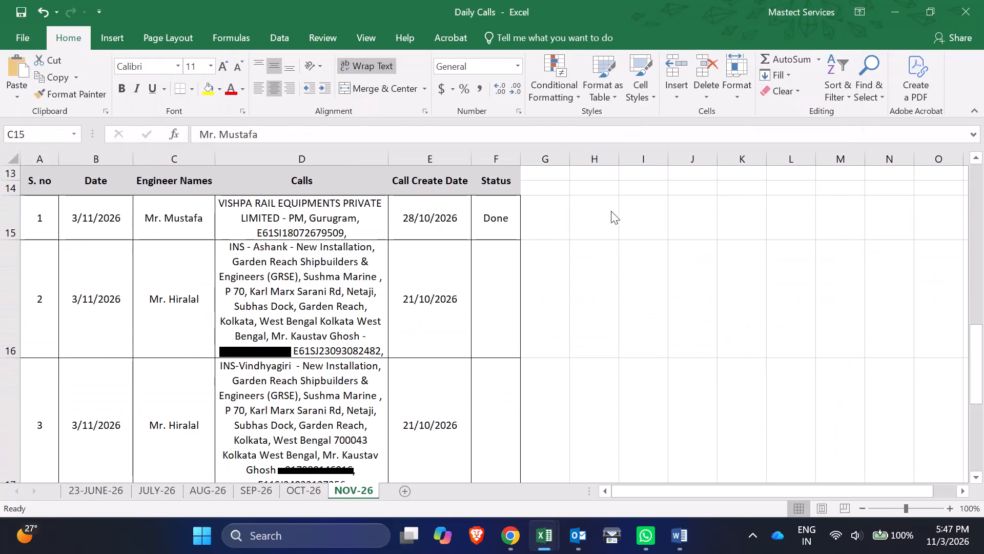
pyautogui.click(320, 204)
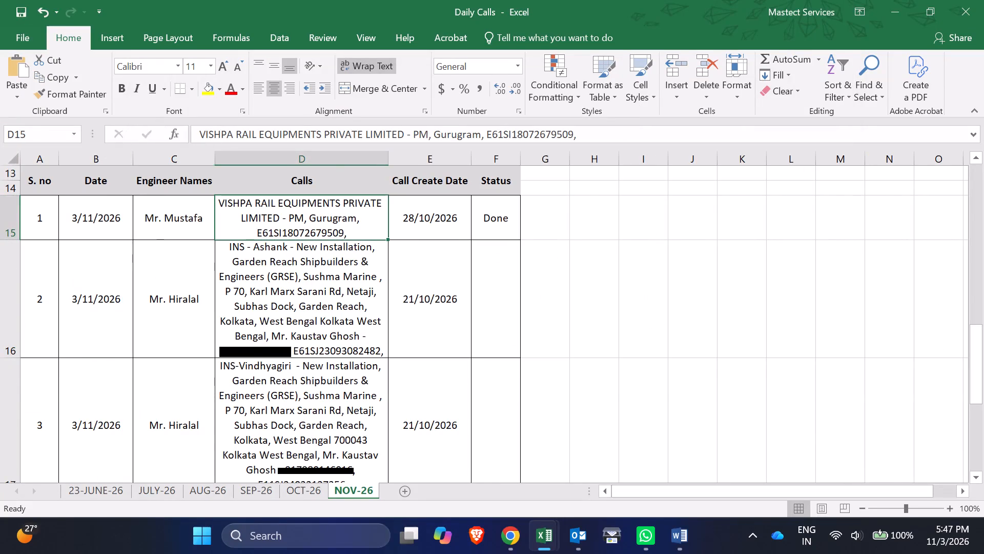
pyautogui.click(199, 127)
pyautogui.hotkey('shift', 'Right')
pyautogui.hotkey('shift', 'Right')
pyautogui.hotkey('shift', 'Right')
pyautogui.hotkey('shift', 'Right')
pyautogui.hotkey('shift', 'Right')
pyautogui.hotkey('shift', 'Right')
pyautogui.hotkey('shift', 'Right')
pyautogui.hotkey('shift', 'Right')
pyautogui.hotkey('shift', 'Right')
pyautogui.hotkey('shift', 'Right')
pyautogui.hotkey('shift', 'Right')
pyautogui.hotkey('shift', 'Right')
pyautogui.hotkey('shift', 'Right')
pyautogui.hotkey('shift', 'Right')
pyautogui.hotkey('shift', 'Right')
pyautogui.hotkey('shift', 'Right')
pyautogui.hotkey('shift', 'Right')
pyautogui.hotkey('shift', 'Right')
pyautogui.hotkey('shift', 'Right')
pyautogui.hotkey('shift', 'Right')
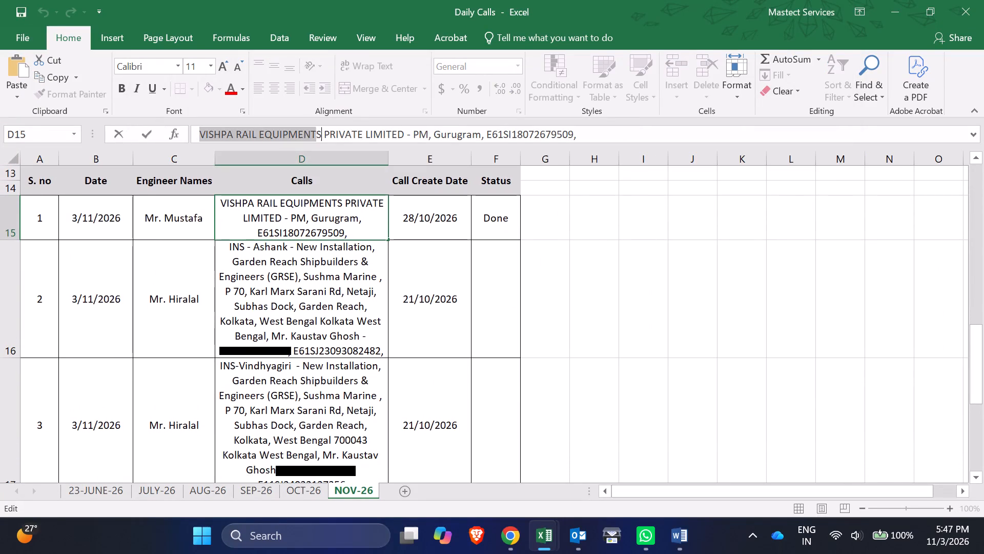
pyautogui.hotkey('shift', 'Right')
pyautogui.hotkey('ctrl', 'c')
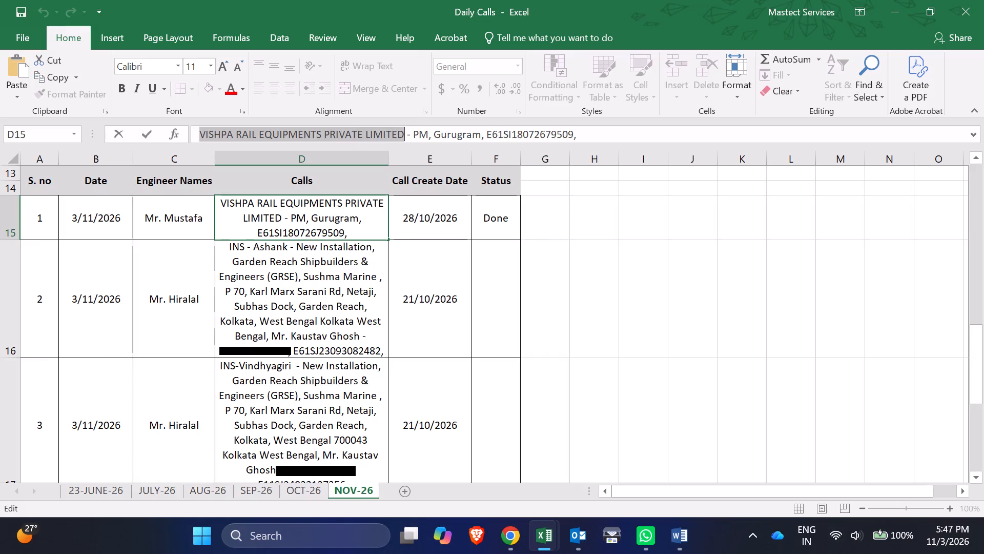
pyautogui.hotkey('alt', 'Tab')
pyautogui.press('Right')
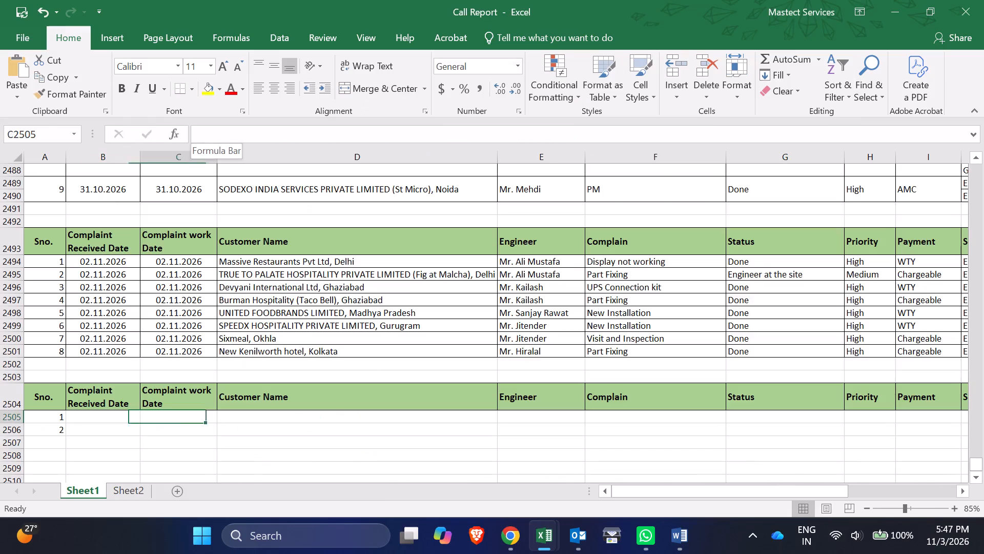
# Paste VISHPA RAIL EQUIPMENTS PRIVATE LIMITED as the customer name in row 2505 and append ", Gurugram".
pyautogui.press('Right')
pyautogui.hotkey('ctrl', 'v')
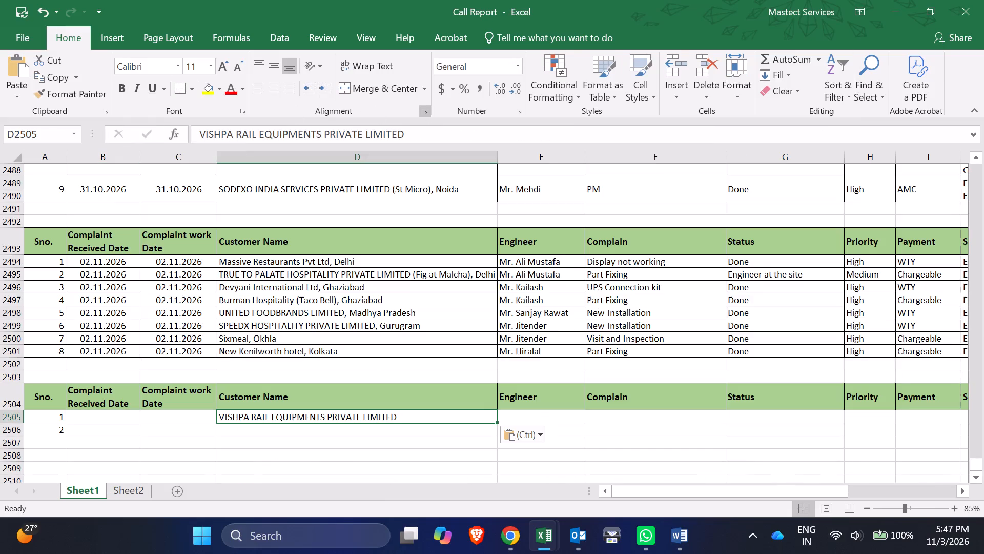
pyautogui.click(429, 132)
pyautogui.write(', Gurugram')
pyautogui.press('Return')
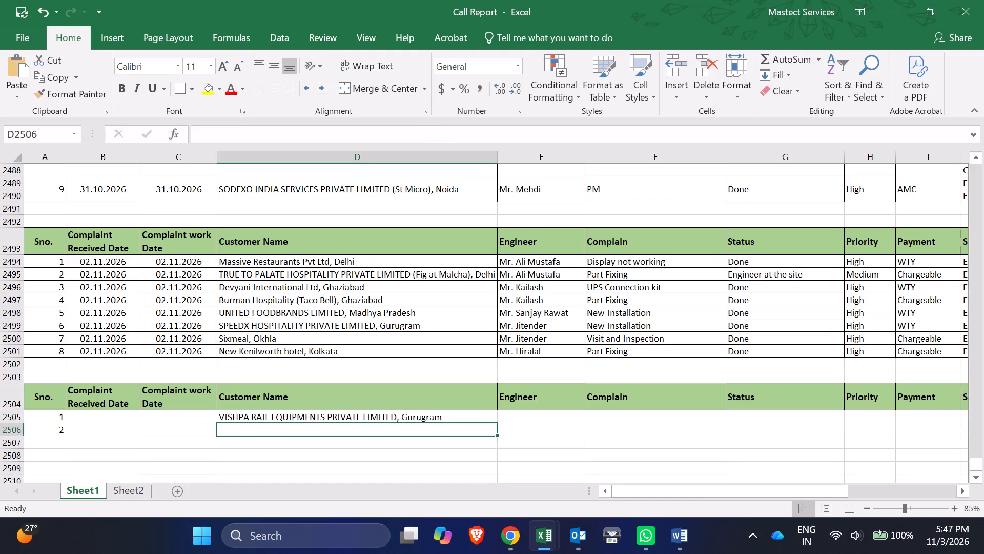
# Switch to Daily Calls, check the engineer and date of call 1, and save the workbook.
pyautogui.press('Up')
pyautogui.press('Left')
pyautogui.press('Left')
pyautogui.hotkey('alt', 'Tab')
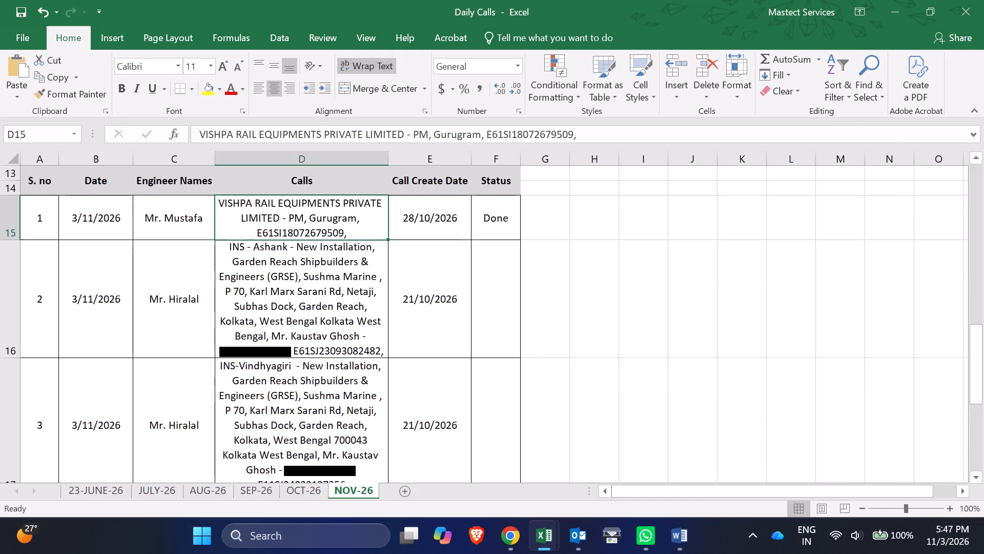
pyautogui.click(204, 219)
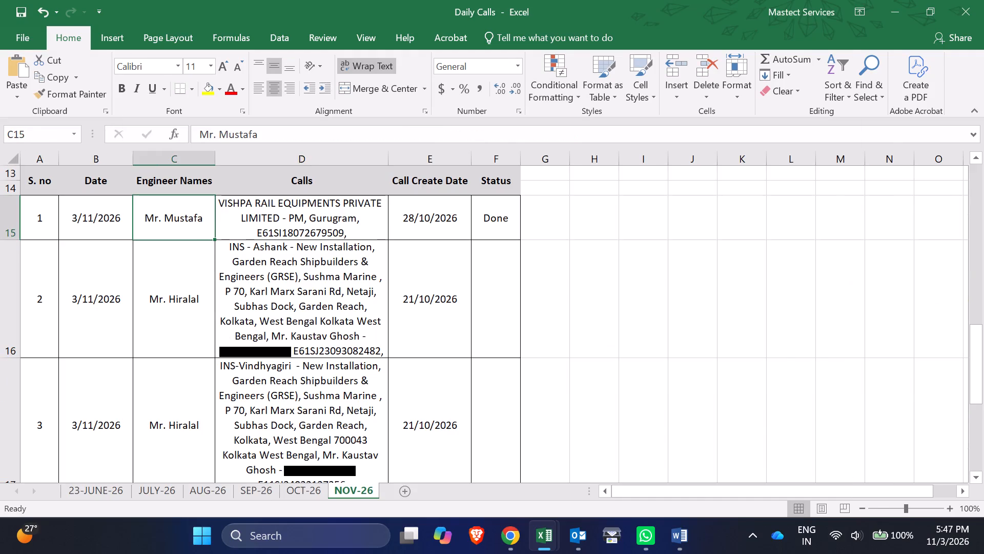
pyautogui.hotkey('alt', 'Tab')
pyautogui.hotkey('alt', 'Tab')
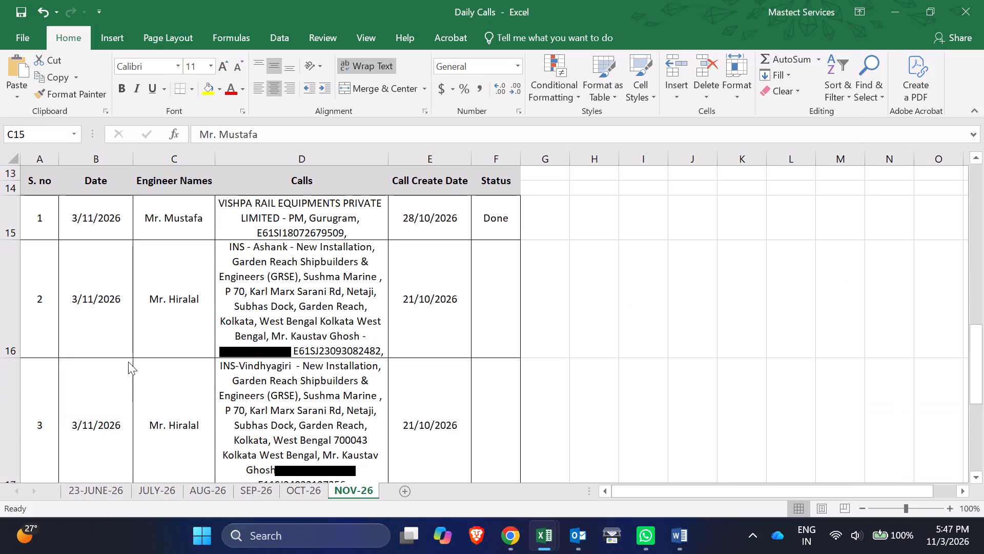
pyautogui.click(104, 232)
pyautogui.hotkey('ctrl', 's')
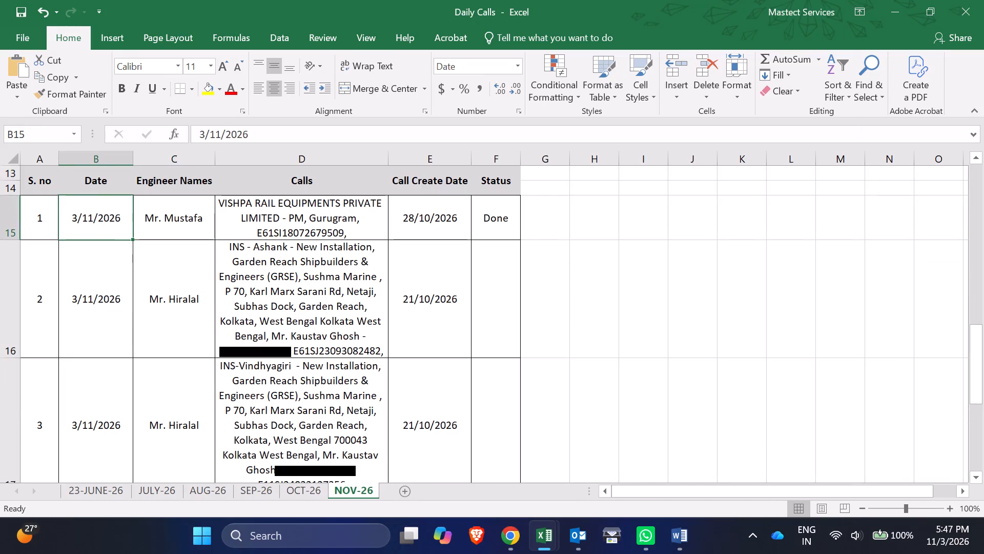
# In Call Report, copy the complaint work date 02.11.2026 from row 2501 into row 2505 and save.
pyautogui.hotkey('alt', 'Tab')
pyautogui.click(164, 355)
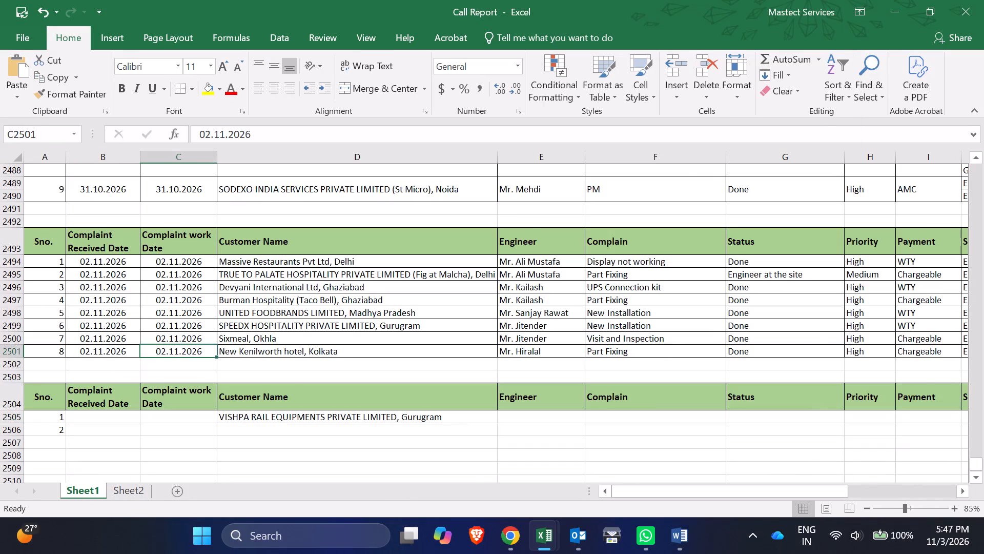
pyautogui.hotkey('ctrl', 'c')
pyautogui.press('Down')
pyautogui.press('Down')
pyautogui.press('Down')
pyautogui.press('Down')
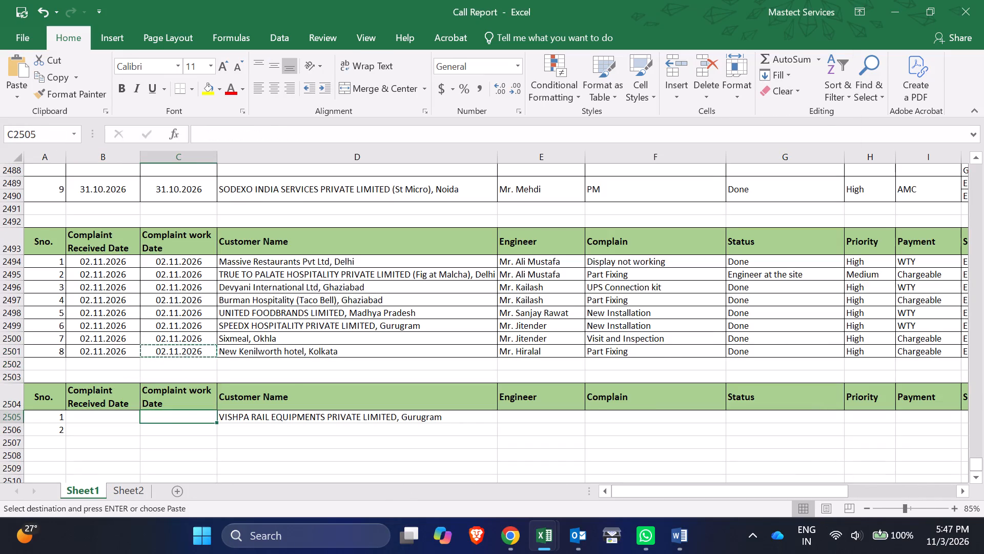
pyautogui.hotkey('ctrl', 'v')
pyautogui.hotkey('ctrl', 's')
# Switch back to the Daily Calls workbook to consult the call entries.
pyautogui.hotkey('alt', 'Tab')
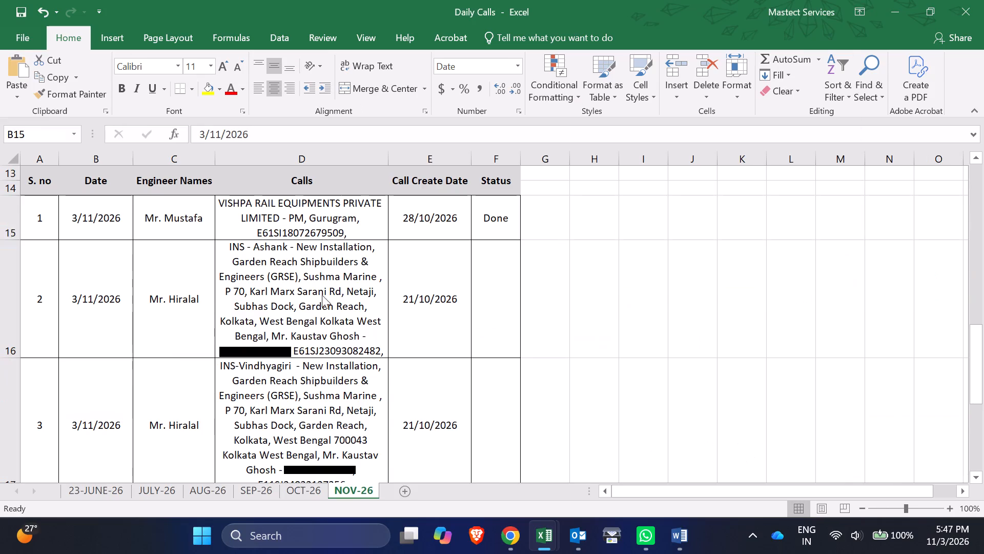
# Copy the 02.11.2026 work date in Call Report row 2505 into its Complaint Received Date and save the workbook.
pyautogui.hotkey('alt', 'Tab')
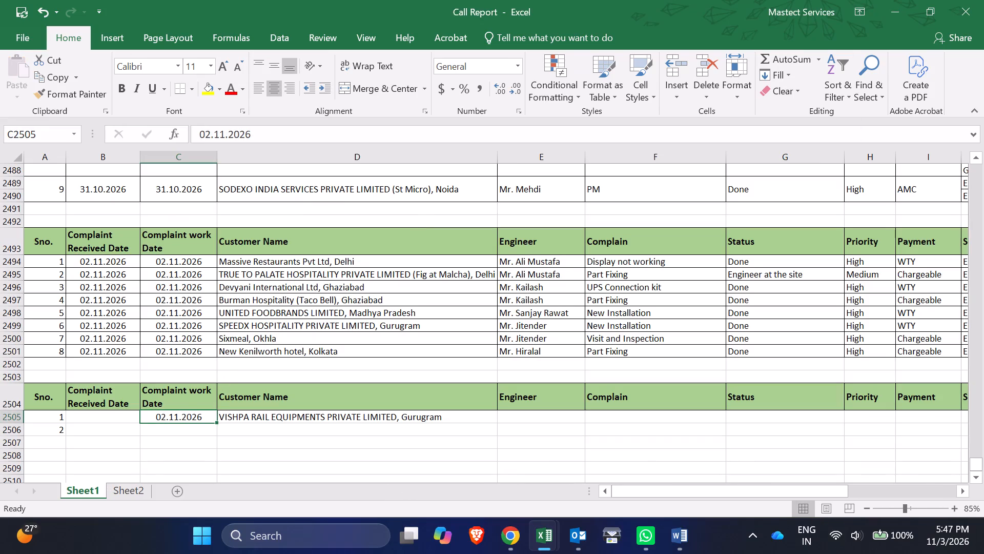
pyautogui.hotkey('ctrl', 'c')
pyautogui.press('Left')
pyautogui.hotkey('ctrl', 'v')
pyautogui.hotkey('ctrl', 's')
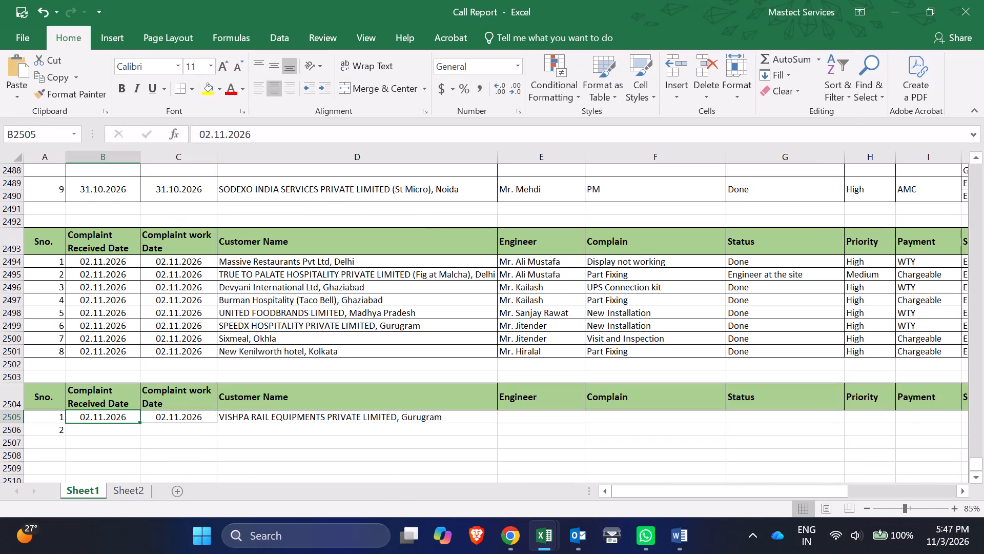
# Set the VISHPA call's Complaint Received Date to 28.10.2026 and save the workbook.
pyautogui.hotkey('alt', 'Tab')
pyautogui.hotkey('alt', 'Tab')
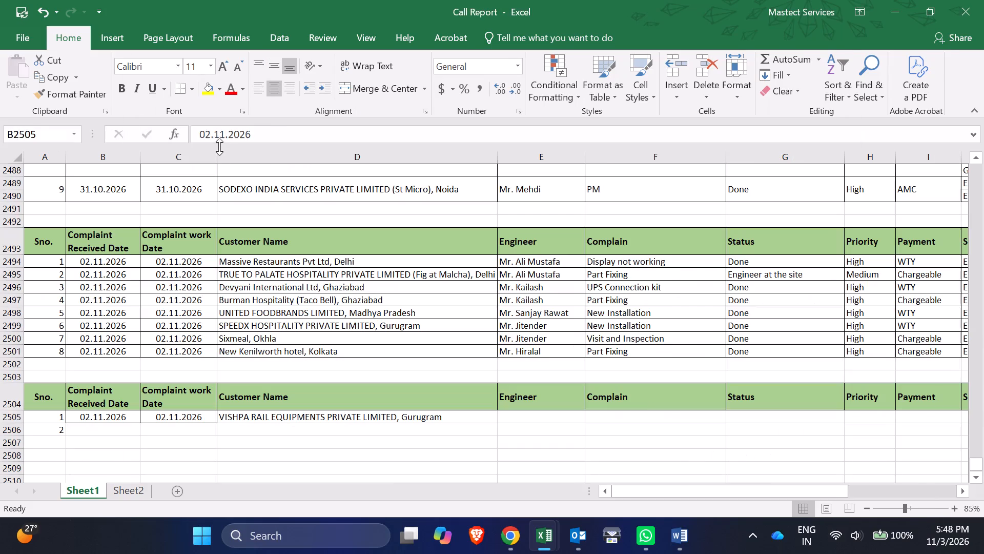
pyautogui.click(203, 133)
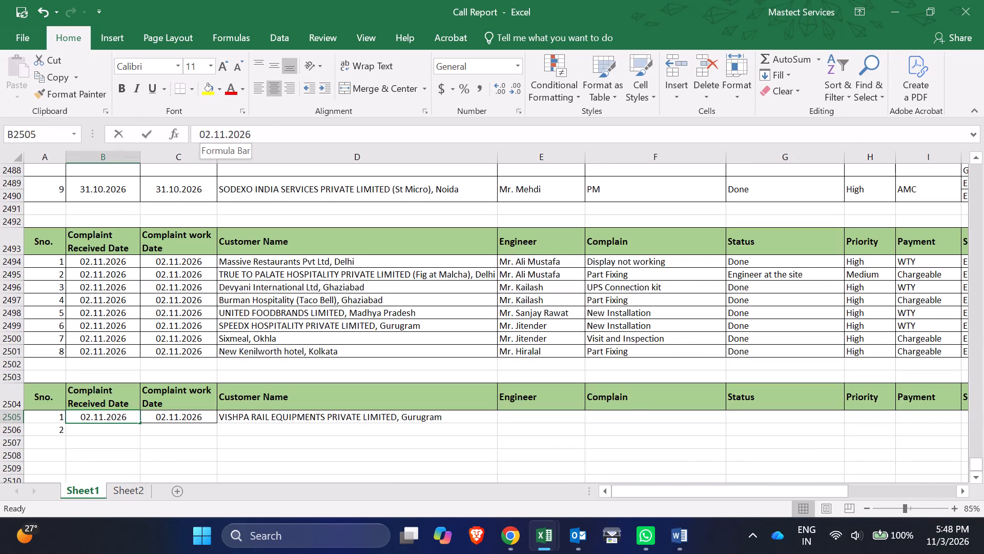
pyautogui.press('Right')
pyautogui.press('BackSpace')
pyautogui.press('BackSpace')
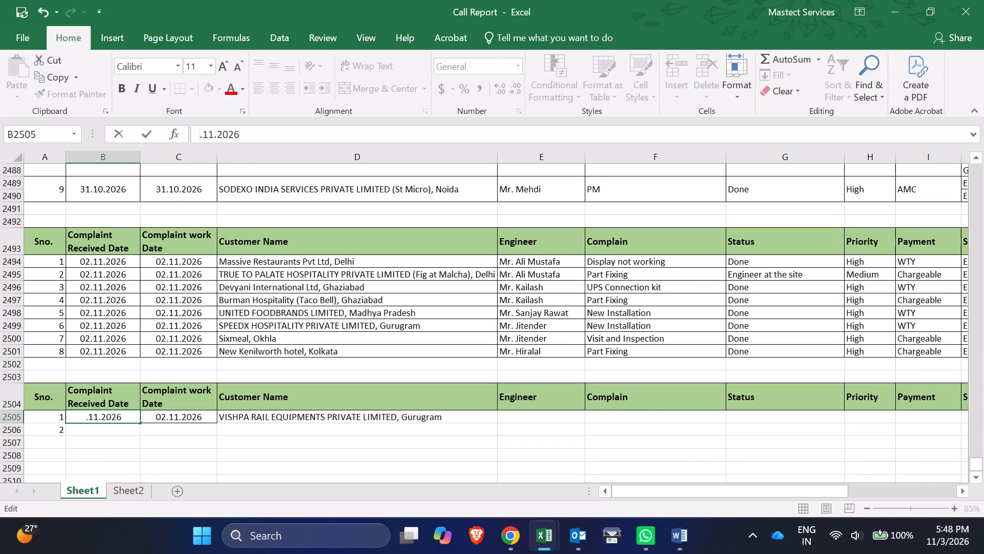
pyautogui.write('28')
pyautogui.press('Right')
pyautogui.press('Right')
pyautogui.press('Right')
pyautogui.press('BackSpace')
pyautogui.press('0')
pyautogui.press('Return')
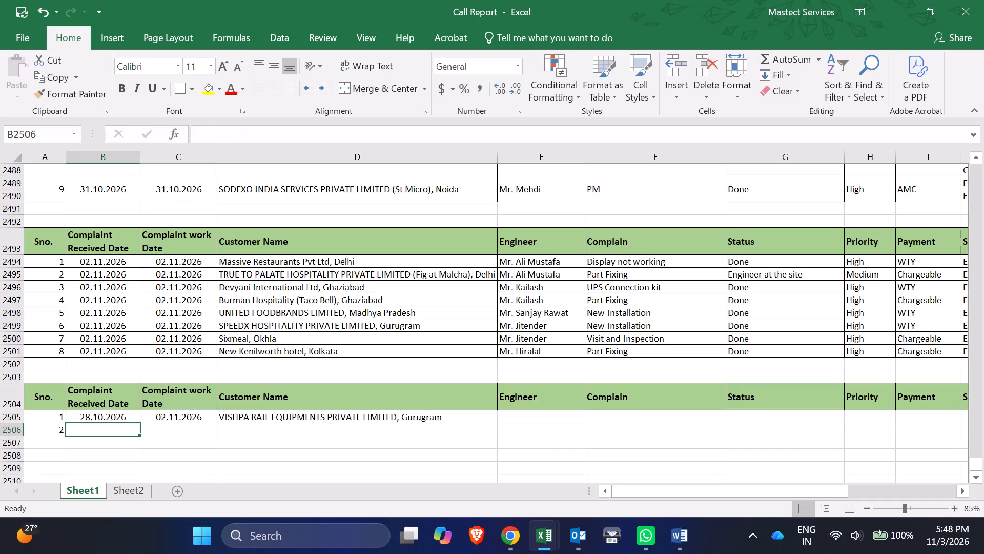
pyautogui.hotkey('ctrl', 's')
pyautogui.press('Up')
pyautogui.press('Right')
pyautogui.press('Right')
pyautogui.press('Right')
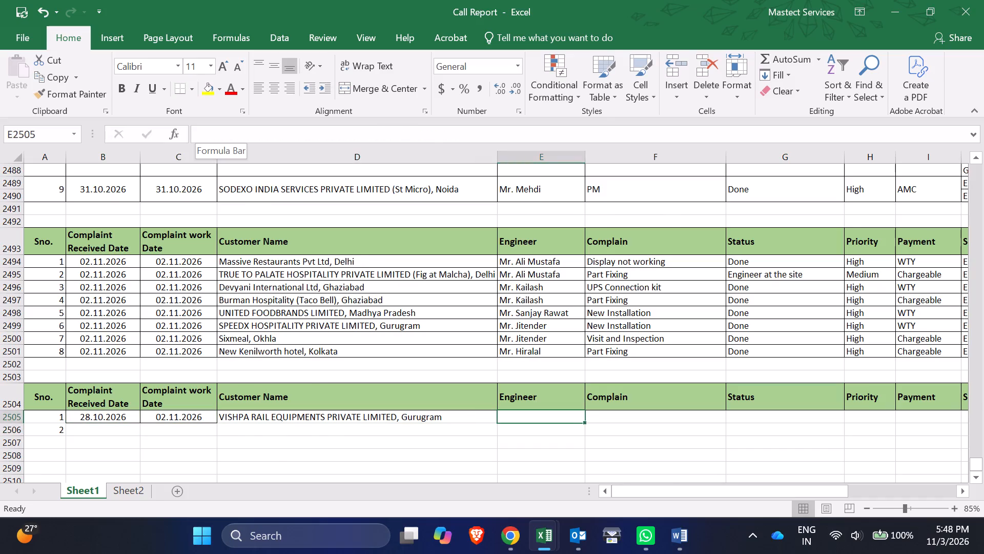
pyautogui.hotkey('alt', 'Tab')
pyautogui.click(294, 213)
pyautogui.hotkey('ctrl', 's')
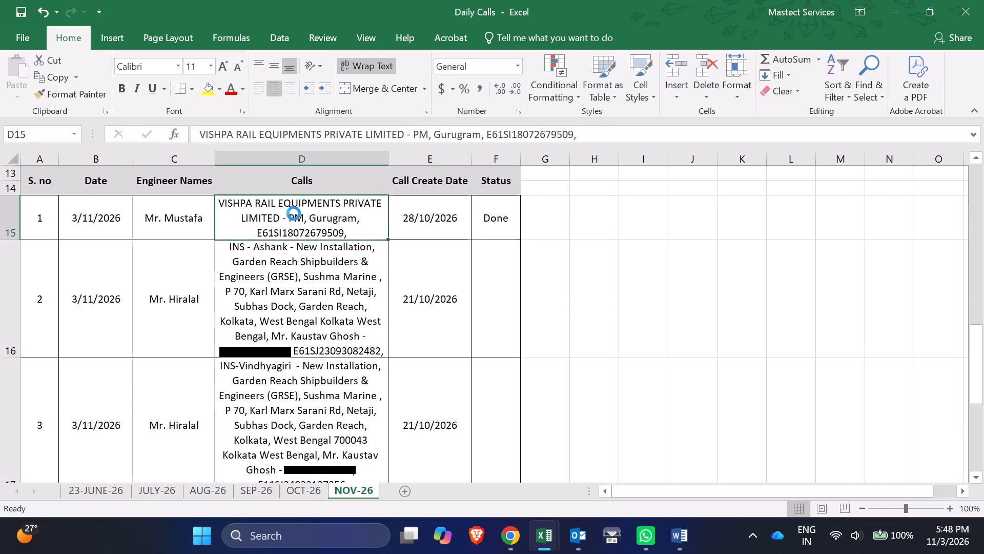
# Enter call 1's engineer from Daily Calls in Call Report row 2505, using the full name as written in the earlier rows.
pyautogui.hotkey('alt', 'Tab')
pyautogui.hotkey('alt', 'Tab')
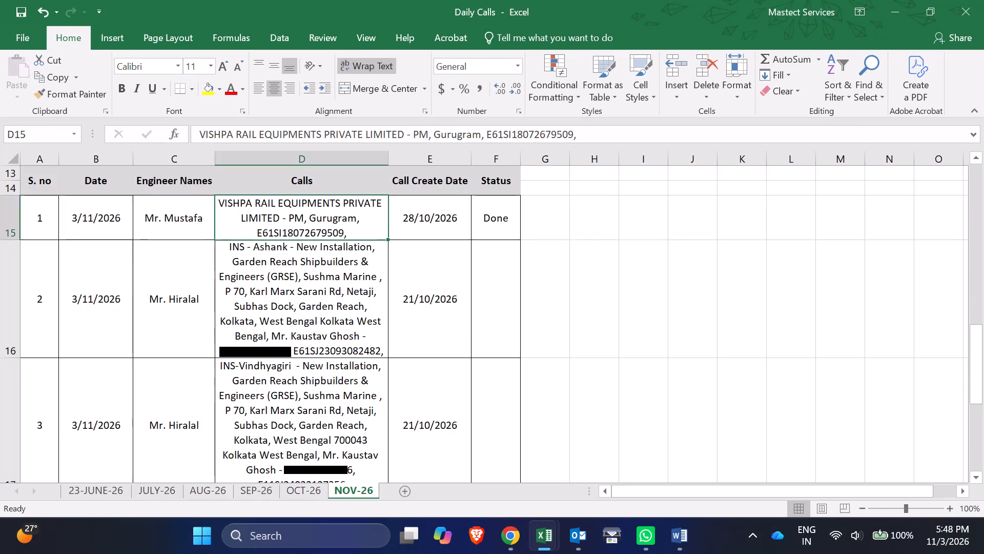
pyautogui.hotkey('alt', 'Tab')
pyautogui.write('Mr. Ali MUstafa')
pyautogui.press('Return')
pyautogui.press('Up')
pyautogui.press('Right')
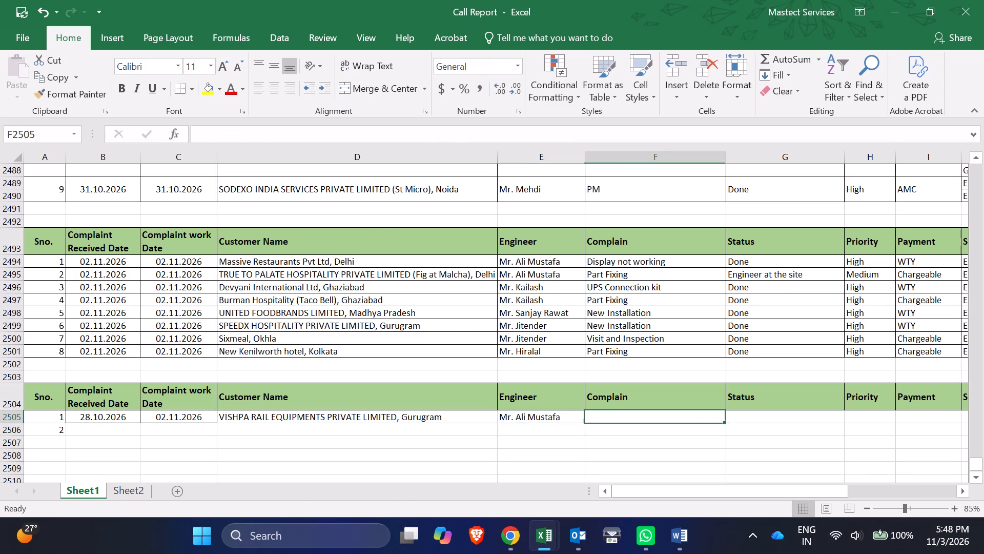
# Check call 1 in Daily Calls and enter PM as the VISHPA call's Complain entry in Call Report row 2505.
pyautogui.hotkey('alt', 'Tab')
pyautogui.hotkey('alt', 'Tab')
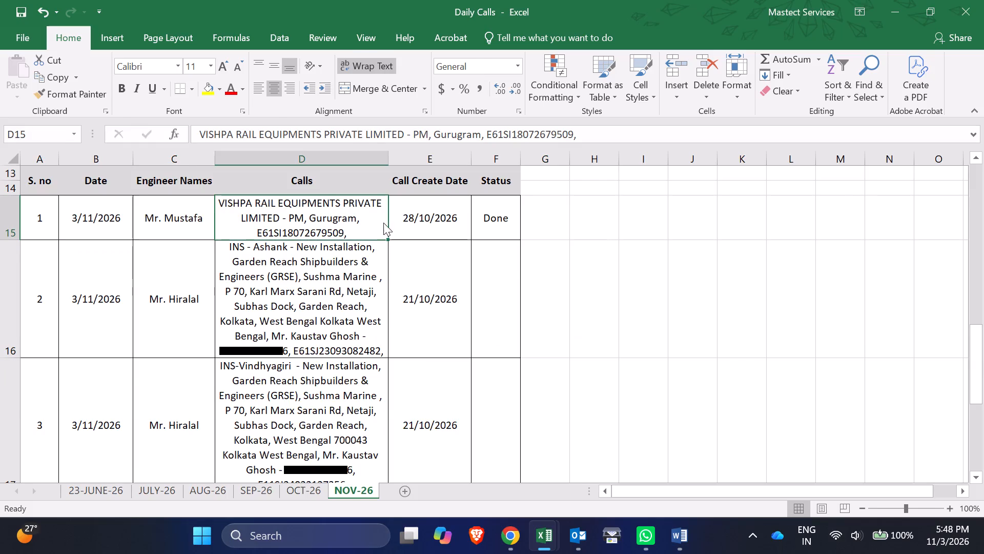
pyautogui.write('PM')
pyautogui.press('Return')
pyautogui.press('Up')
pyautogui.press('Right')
# Check call 1 in Daily Calls and set the VISHPA call's Status to Done in Call Report row 2505.
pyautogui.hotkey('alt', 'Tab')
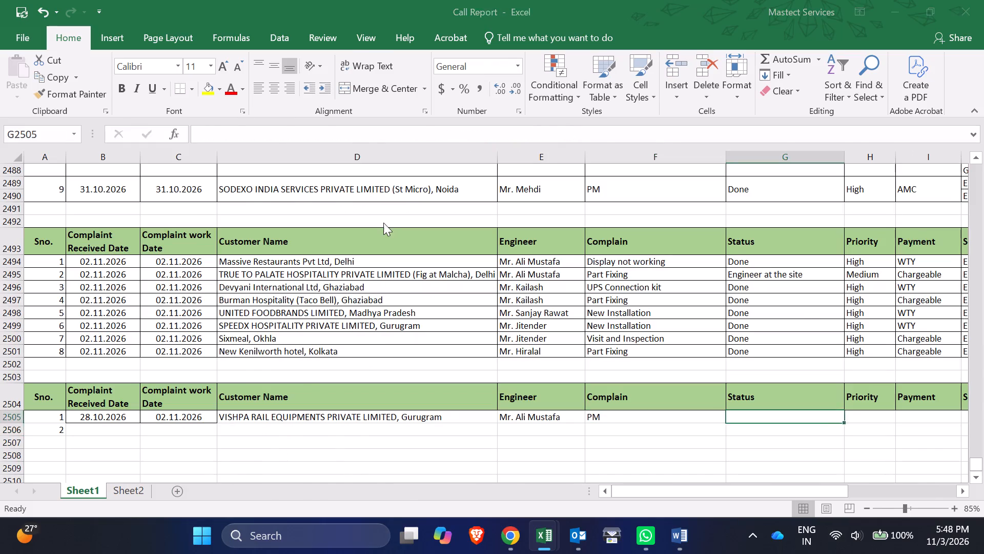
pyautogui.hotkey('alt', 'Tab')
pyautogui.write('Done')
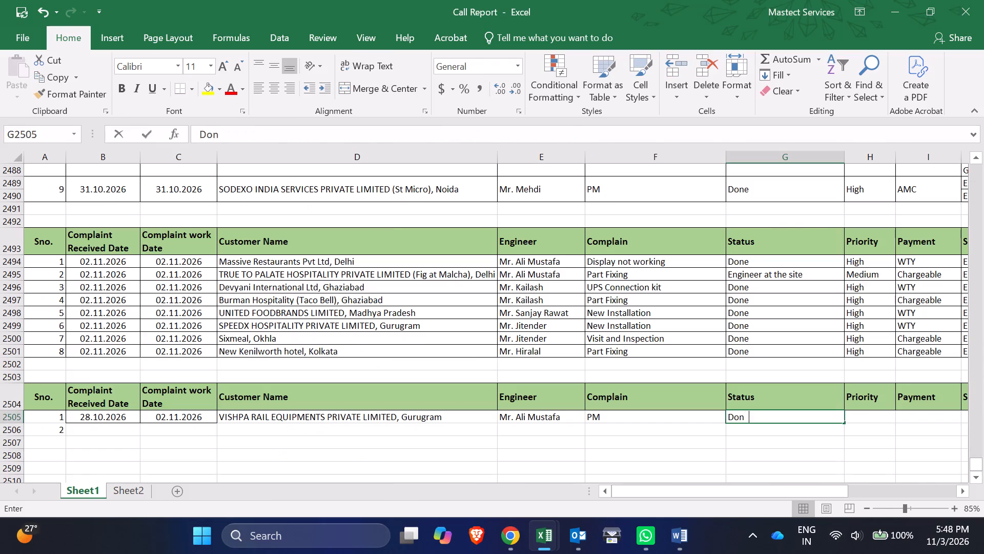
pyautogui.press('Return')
# Set the VISHPA call's priority to Low, consulting its entry in Daily Calls.
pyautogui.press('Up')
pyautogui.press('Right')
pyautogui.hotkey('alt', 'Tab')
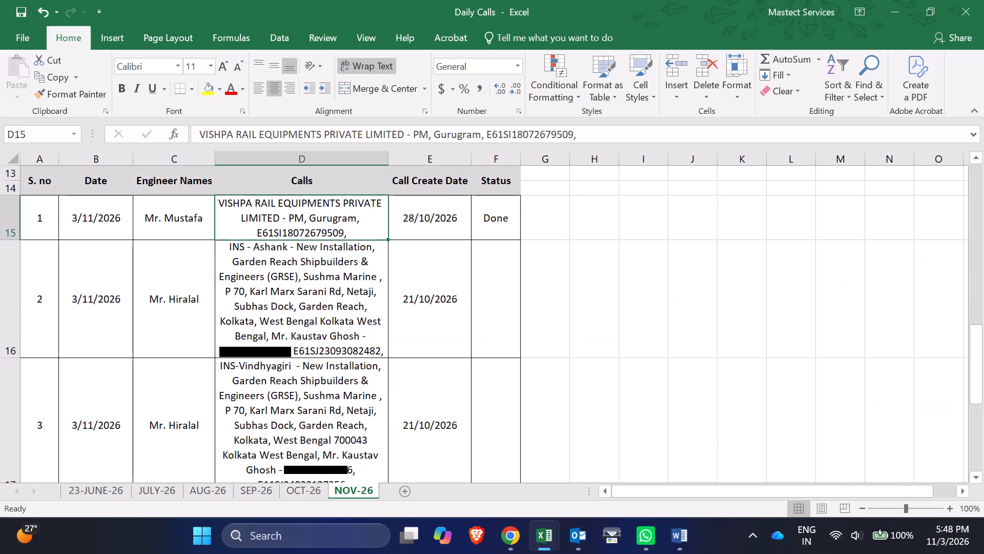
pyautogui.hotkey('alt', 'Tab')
pyautogui.write('LOw')
pyautogui.press('Return')
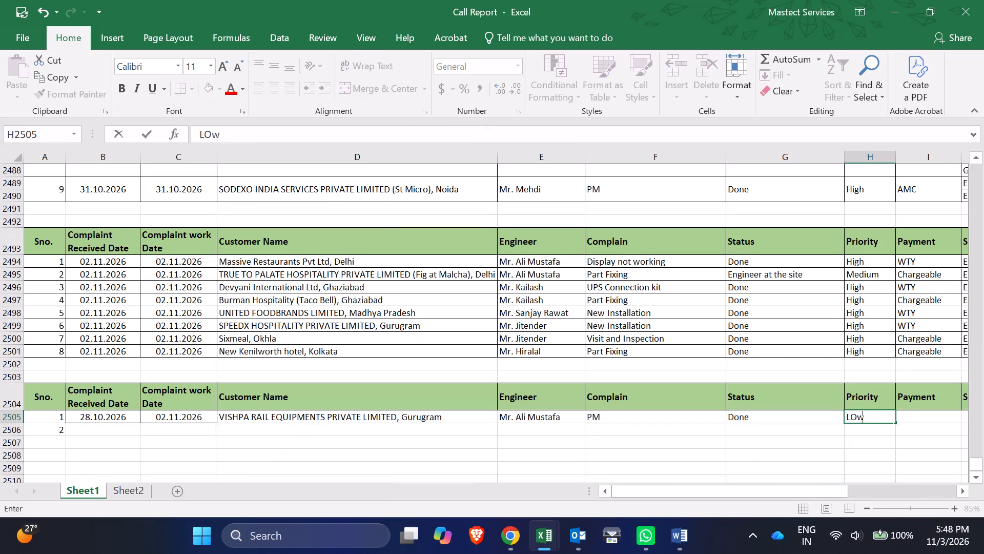
pyautogui.press('Up')
pyautogui.press('Right')
pyautogui.hotkey('alt', 'Tab')
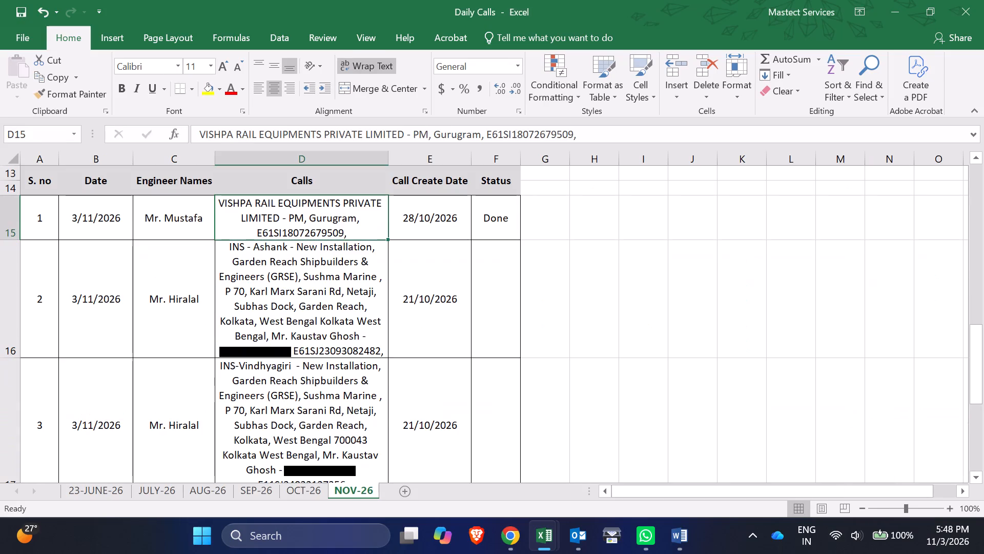
pyautogui.hotkey('alt', 'Tab')
pyautogui.press('Right')
pyautogui.press('Right')
pyautogui.press('Left')
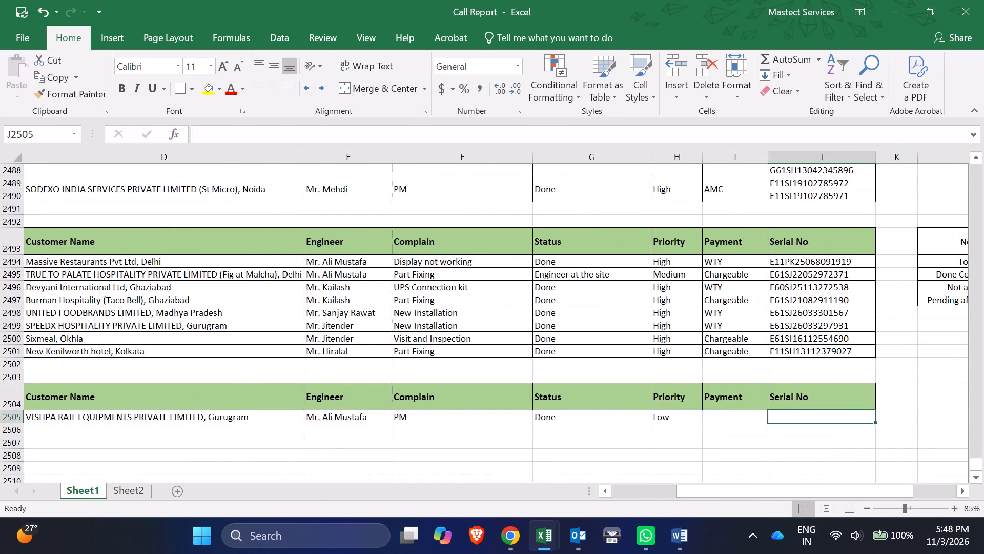
pyautogui.hotkey('alt', 'Tab')
pyautogui.tripleClick(324, 233)
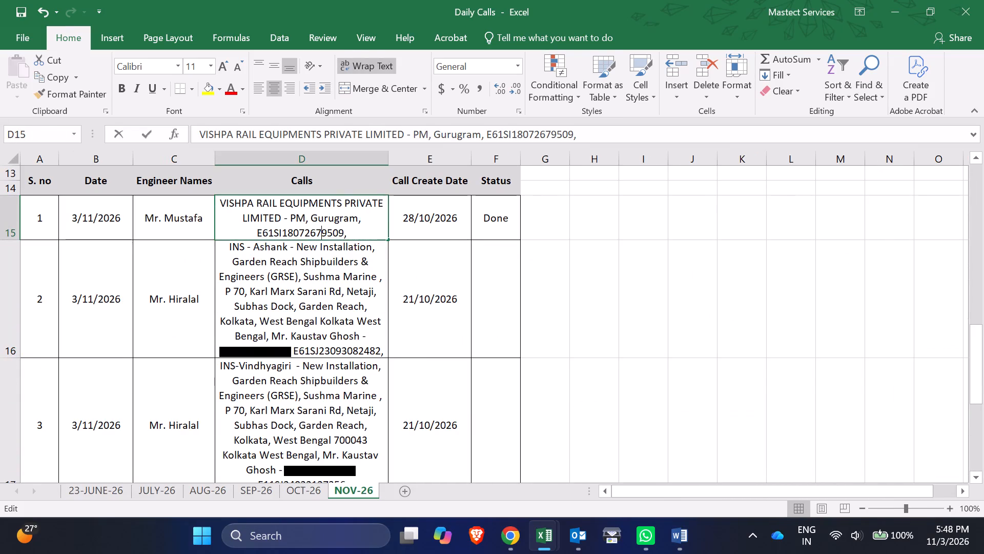
pyautogui.click(324, 233)
pyautogui.hotkey('ctrl', 'c')
pyautogui.hotkey('alt', 'Tab')
pyautogui.hotkey('ctrl', 'v')
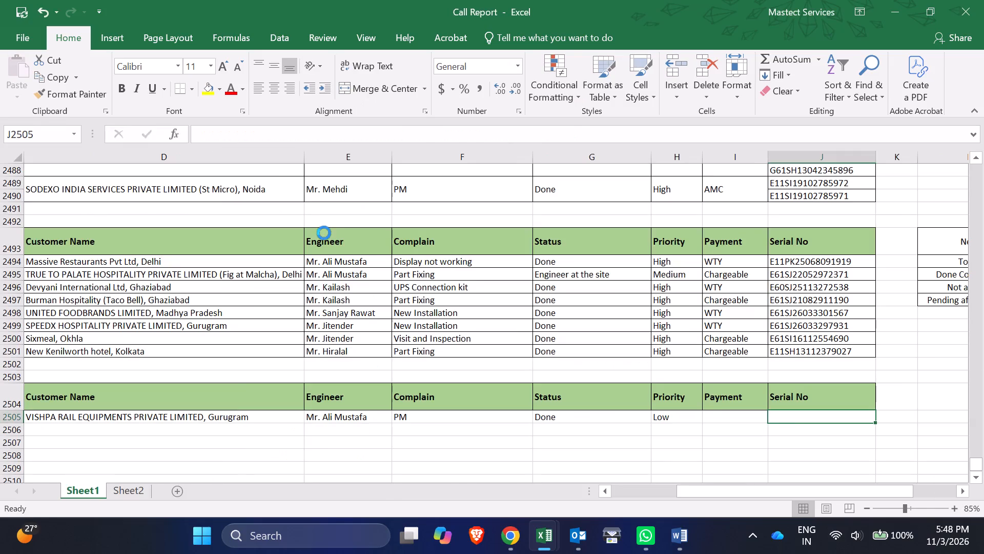
pyautogui.press('Return')
pyautogui.press('Left')
pyautogui.press('Left')
pyautogui.press('Left')
pyautogui.press('Left')
pyautogui.press('Left')
pyautogui.press('Left')
pyautogui.press('Left')
pyautogui.press('Left')
pyautogui.press('Left')
pyautogui.press('Left')
pyautogui.press('Left')
pyautogui.press('Left')
pyautogui.press('Left')
pyautogui.press('Left')
pyautogui.press('Left')
pyautogui.press('Left')
pyautogui.press('Left')
pyautogui.press('Left')
pyautogui.press('Left')
pyautogui.press('Left')
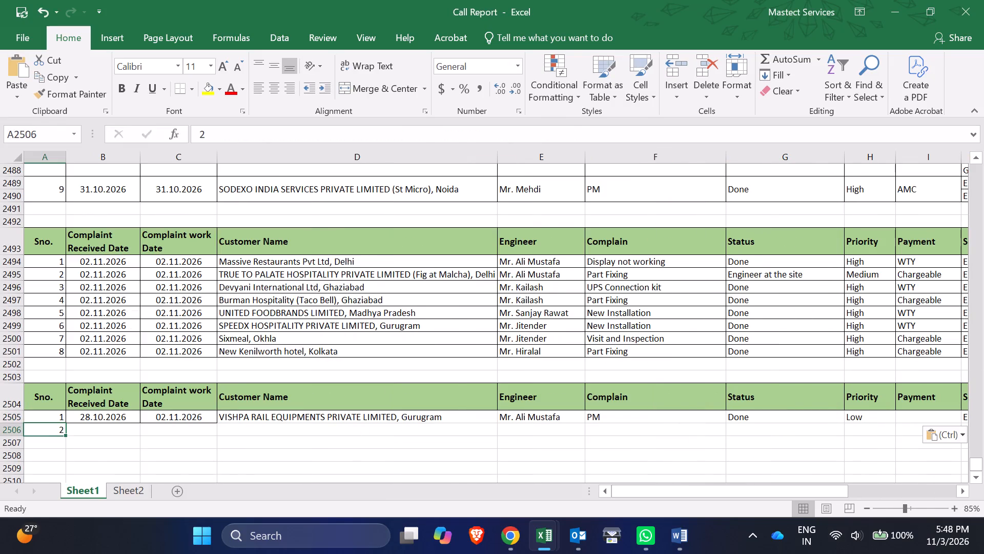
pyautogui.press('Right')
pyautogui.hotkey('ctrl', 's')
# Fill the received date down to call 2 in the Call Report, change it to 21.10.2026, and save.
pyautogui.hotkey('alt', 'Tab')
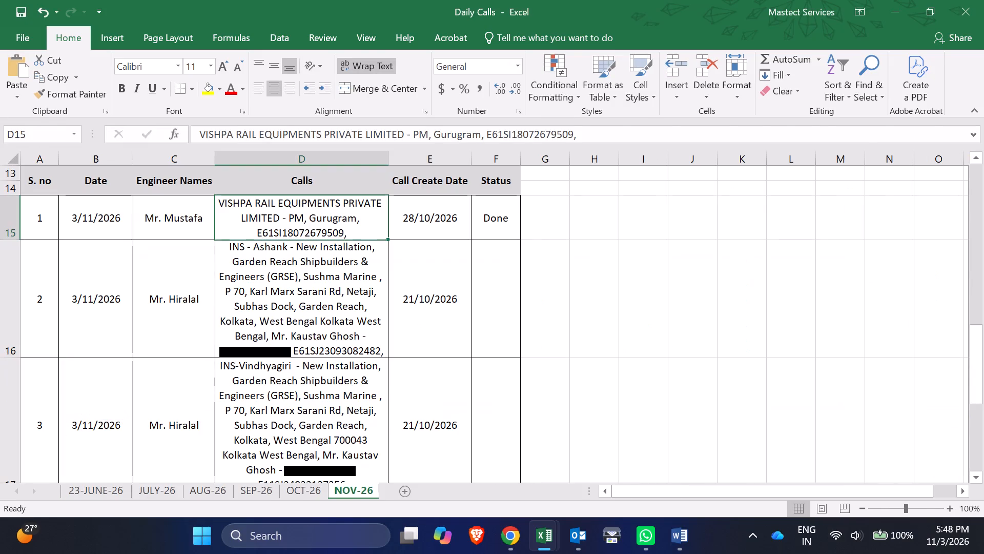
pyautogui.press('Down')
pyautogui.hotkey('alt', 'Tab')
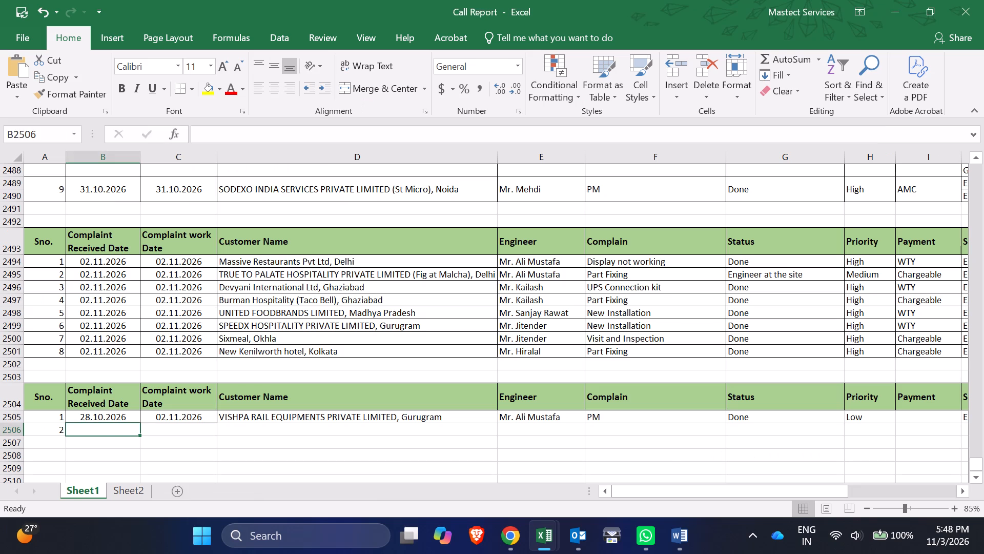
pyautogui.hotkey('ctrl', 'd')
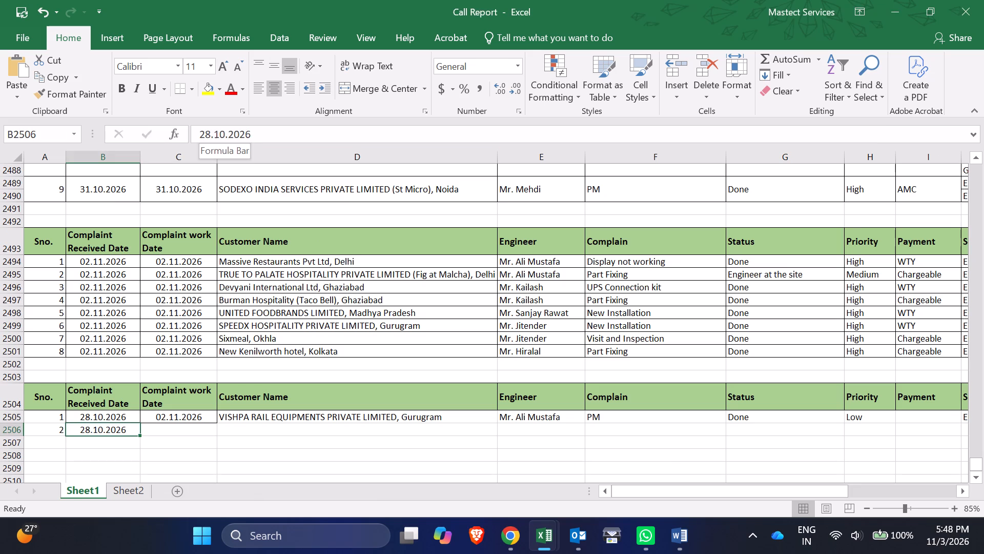
pyautogui.click(207, 138)
pyautogui.press('Right')
pyautogui.press('BackSpace')
pyautogui.press('1')
pyautogui.press('Return')
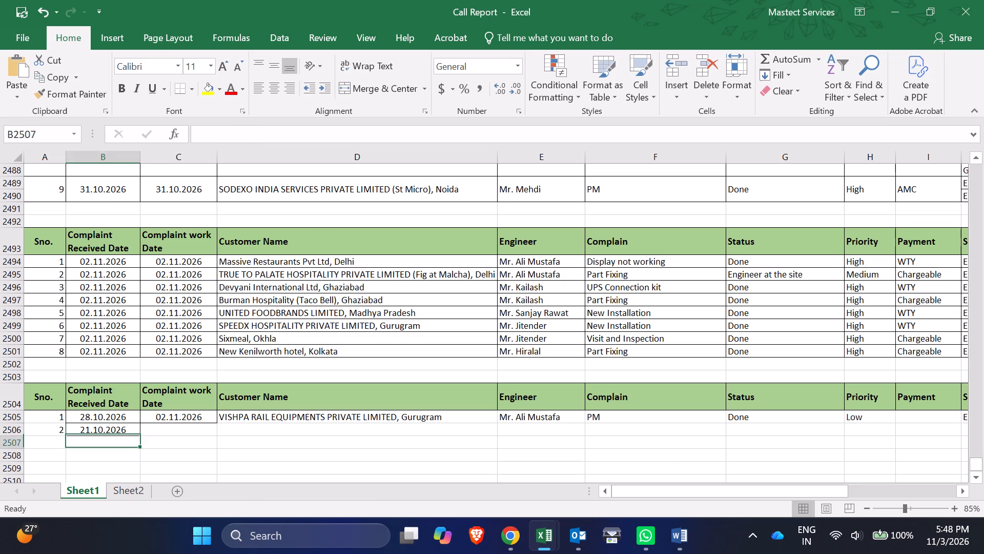
pyautogui.press('Up')
pyautogui.press('Right')
pyautogui.hotkey('ctrl', 's')
# Set the VISHPA call's Complaint work Date to 03.11.2026, fill it down to call 2, and save.
pyautogui.hotkey('alt', 'Tab')
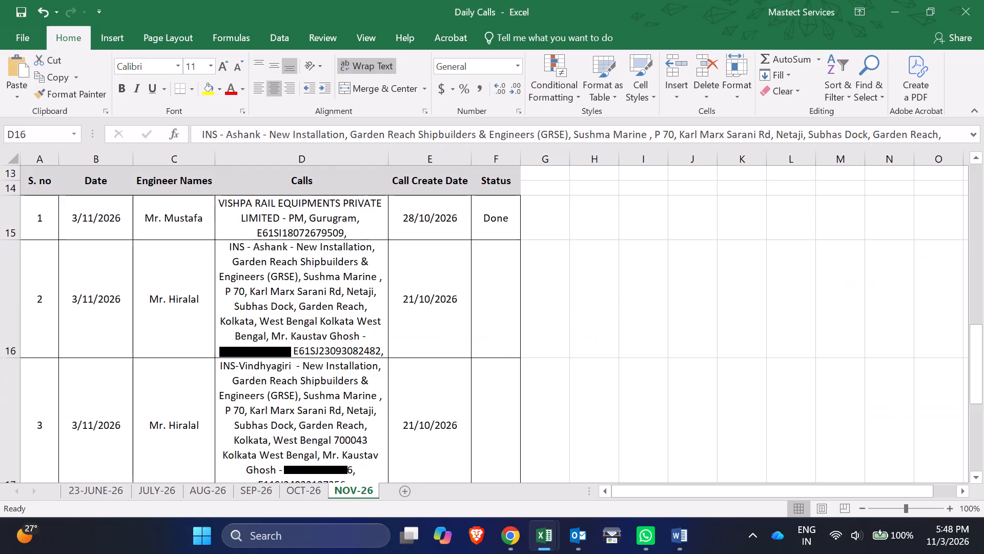
pyautogui.hotkey('alt', 'Tab')
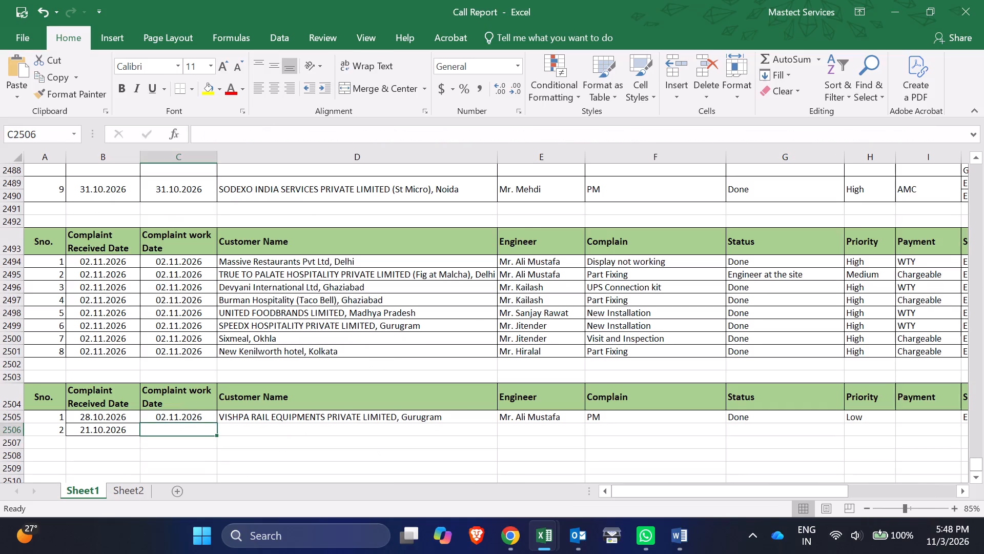
pyautogui.click(172, 419)
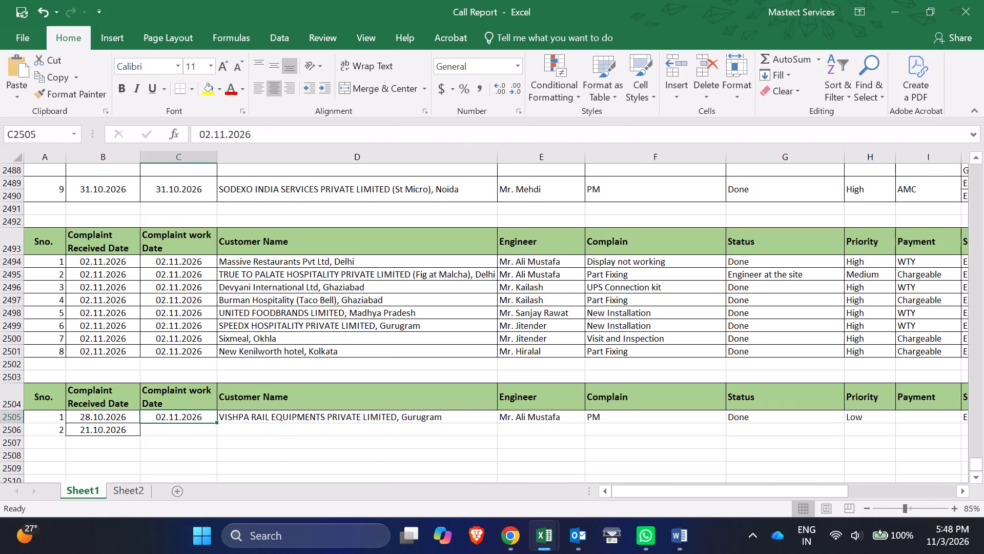
pyautogui.click(209, 132)
pyautogui.press('BackSpace')
pyautogui.press('3')
pyautogui.press('Return')
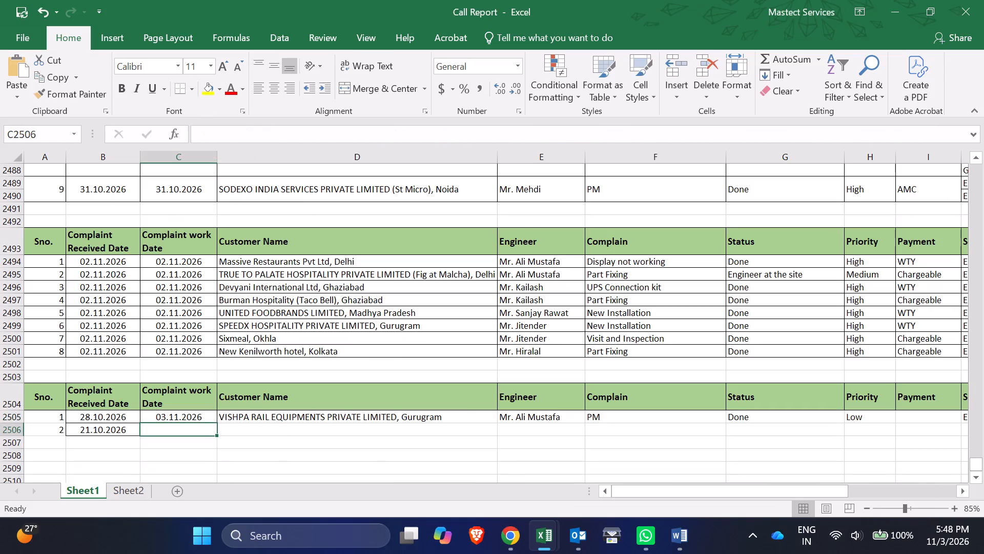
pyautogui.hotkey('ctrl', 'd')
pyautogui.hotkey('ctrl', 's')
pyautogui.press('Right')
pyautogui.hotkey('alt', 'Tab')
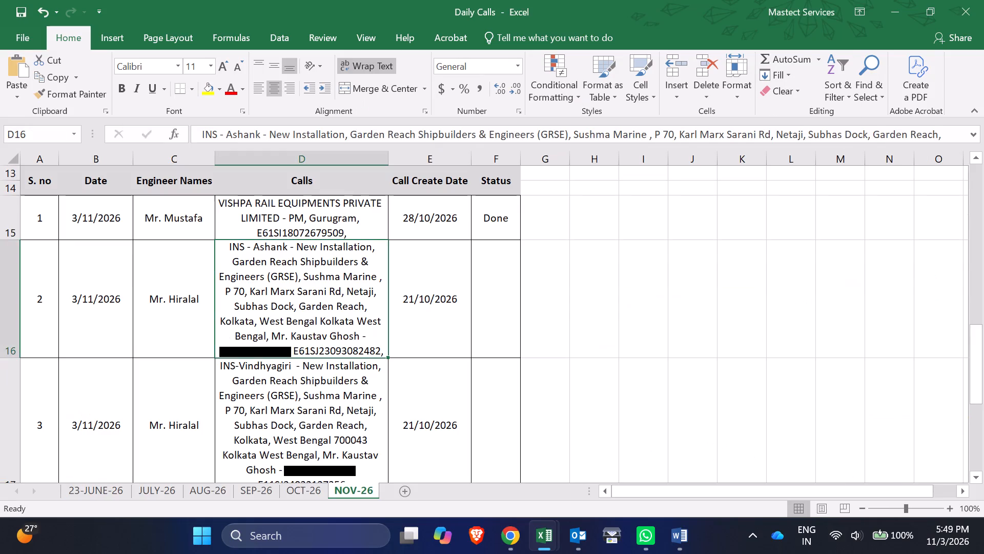
# Copy "INS - Ashank - New Installation, Garden Reach Shipbuilders & Engineers (GRSE)" from Daily Calls into call 2's Customer Name in the Call Report.
pyautogui.click(192, 133)
pyautogui.hotkey('shift', 'Right')
pyautogui.press('Right')
pyautogui.hotkey('shift', 'Right')
pyautogui.hotkey('shift', 'Right')
pyautogui.hotkey('shift', 'Right')
pyautogui.hotkey('shift', 'Right')
pyautogui.hotkey('shift', 'Right')
pyautogui.hotkey('shift', 'Right')
pyautogui.hotkey('shift', 'Right')
pyautogui.hotkey('shift', 'Right')
pyautogui.hotkey('shift', 'Right')
pyautogui.hotkey('shift', 'Right')
pyautogui.hotkey('shift', 'Right')
pyautogui.hotkey('shift', 'Right')
pyautogui.hotkey('shift', 'Right')
pyautogui.hotkey('shift', 'Right')
pyautogui.hotkey('shift', 'Right')
pyautogui.hotkey('shift', 'Right')
pyautogui.hotkey('shift', 'Right')
pyautogui.hotkey('shift', 'Right')
pyautogui.hotkey('shift', 'Right')
pyautogui.hotkey('shift', 'Right')
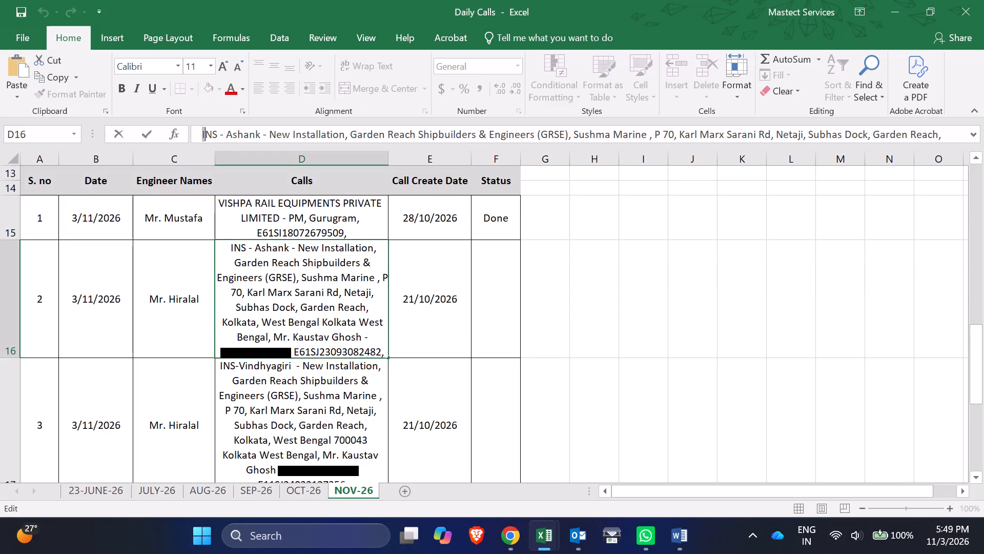
pyautogui.hotkey('shift', 'Left')
pyautogui.hotkey('shift', 'Left')
pyautogui.hotkey('shift', 'Left')
pyautogui.hotkey('shift', 'Left')
pyautogui.hotkey('shift', 'Left')
pyautogui.hotkey('shift', 'Left')
pyautogui.hotkey('shift', 'Left')
pyautogui.hotkey('shift', 'Left')
pyautogui.hotkey('shift', 'Left')
pyautogui.hotkey('shift', 'Left')
pyautogui.hotkey('shift', 'Left')
pyautogui.hotkey('shift', 'Left')
pyautogui.hotkey('shift', 'Left')
pyautogui.hotkey('shift', 'Left')
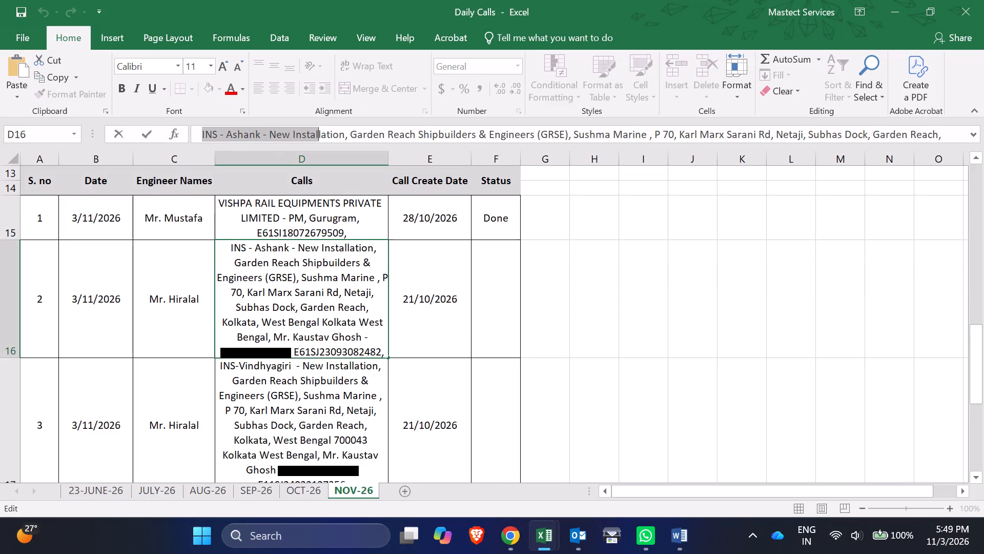
pyautogui.hotkey('shift', 'Left')
pyautogui.hotkey('shift', 'Right')
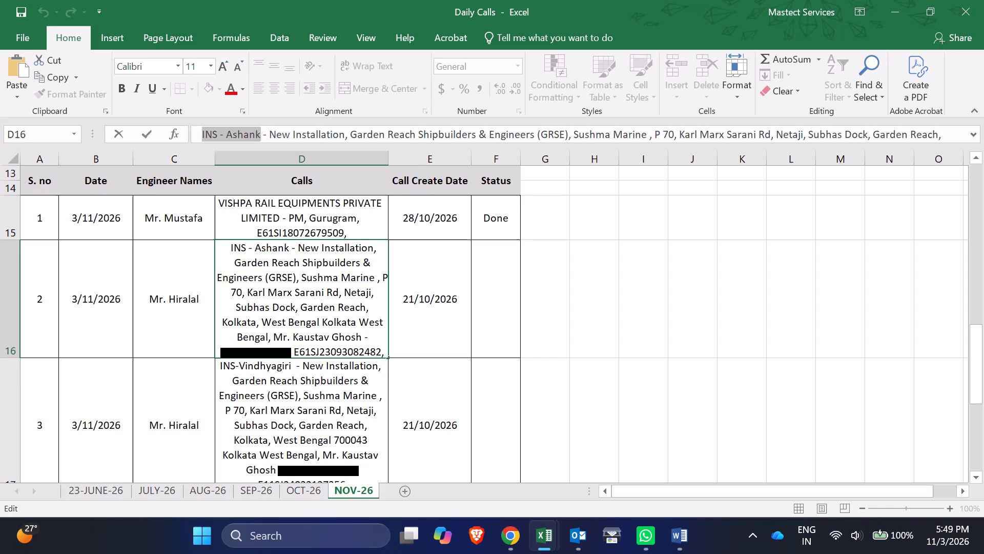
pyautogui.press('Right')
pyautogui.press('Left')
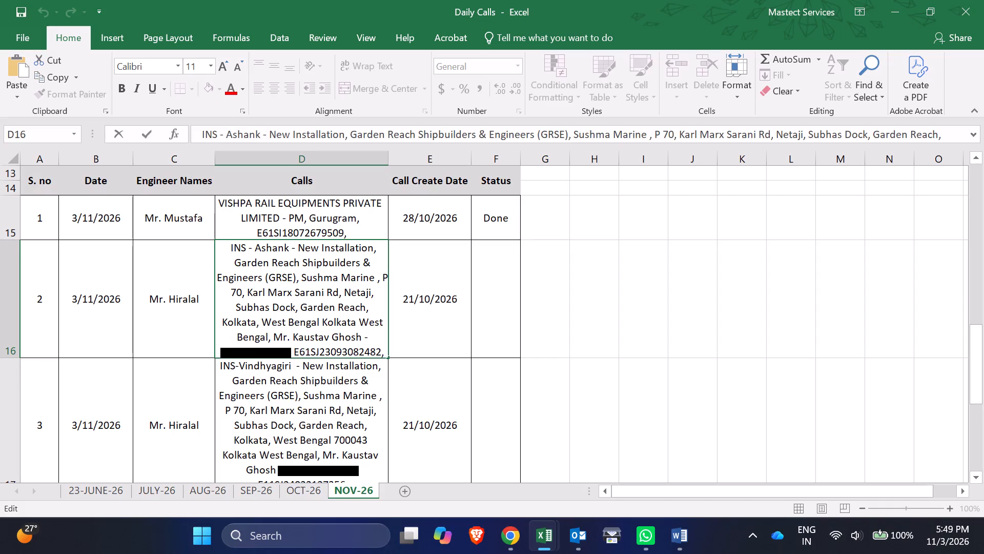
pyautogui.press('Left')
pyautogui.press('Left')
pyautogui.press('Left')
pyautogui.press('Left')
pyautogui.press('Left')
pyautogui.press('Left')
pyautogui.press('Left')
pyautogui.press('Left')
pyautogui.press('Left')
pyautogui.press('Left')
pyautogui.press('Left')
pyautogui.hotkey('shift', 'Right')
pyautogui.hotkey('shift', 'Right')
pyautogui.hotkey('shift', 'Right')
pyautogui.hotkey('shift', 'Right')
pyautogui.hotkey('shift', 'Right')
pyautogui.hotkey('shift', 'Right')
pyautogui.hotkey('shift', 'Right')
pyautogui.hotkey('shift', 'Right')
pyautogui.hotkey('shift', 'Right')
pyautogui.hotkey('shift', 'Right')
pyautogui.hotkey('shift', 'Right')
pyautogui.hotkey('shift', 'Right')
pyautogui.hotkey('shift', 'Right')
pyautogui.hotkey('shift', 'Right')
pyautogui.hotkey('shift', 'Right')
pyautogui.hotkey('shift', 'Right')
pyautogui.hotkey('shift', 'Right')
pyautogui.hotkey('shift', 'Right')
pyautogui.hotkey('shift', 'Right')
pyautogui.hotkey('shift', 'Right')
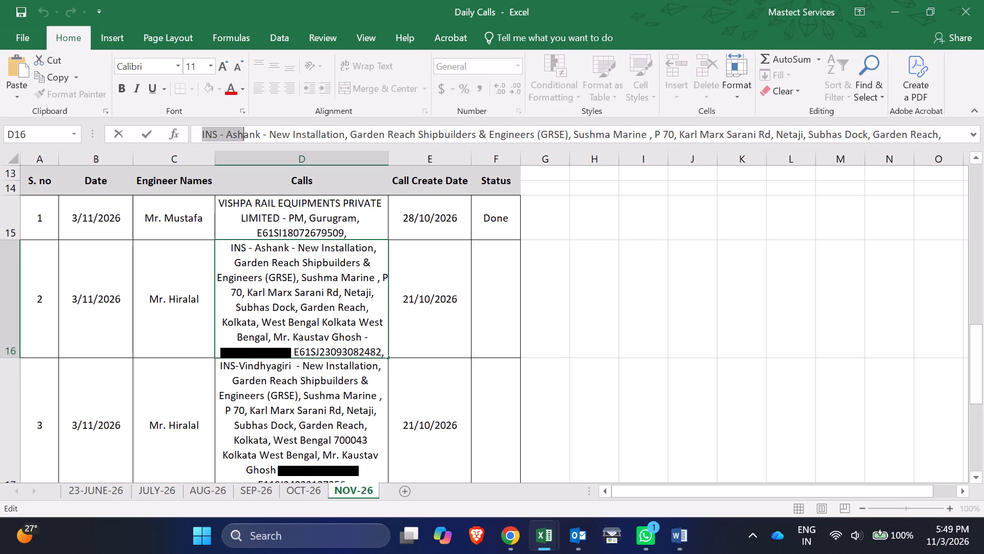
pyautogui.hotkey('shift', 'Right')
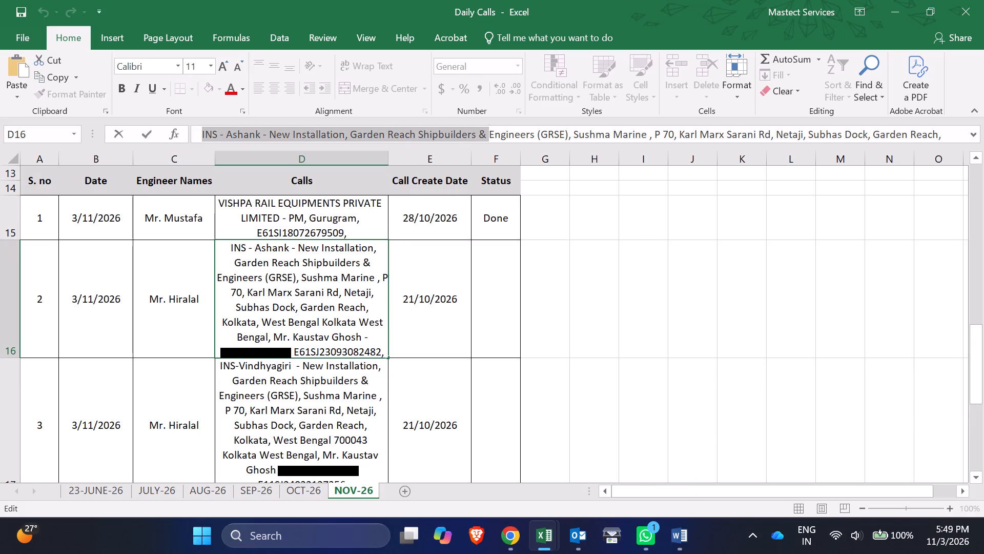
pyautogui.hotkey('shift', 'Right')
pyautogui.hotkey('shift', 'Right')
pyautogui.hotkey('shift', 'Right')
pyautogui.hotkey('shift', 'Right')
pyautogui.hotkey('shift', 'Right')
pyautogui.hotkey('shift', 'Right')
pyautogui.hotkey('shift', 'Right')
pyautogui.hotkey('shift', 'Right')
pyautogui.hotkey('shift', 'Right')
pyautogui.hotkey('shift', 'Right')
pyautogui.hotkey('shift', 'Right')
pyautogui.hotkey('shift', 'Right')
pyautogui.hotkey('shift', 'Right')
pyautogui.hotkey('shift', 'Right')
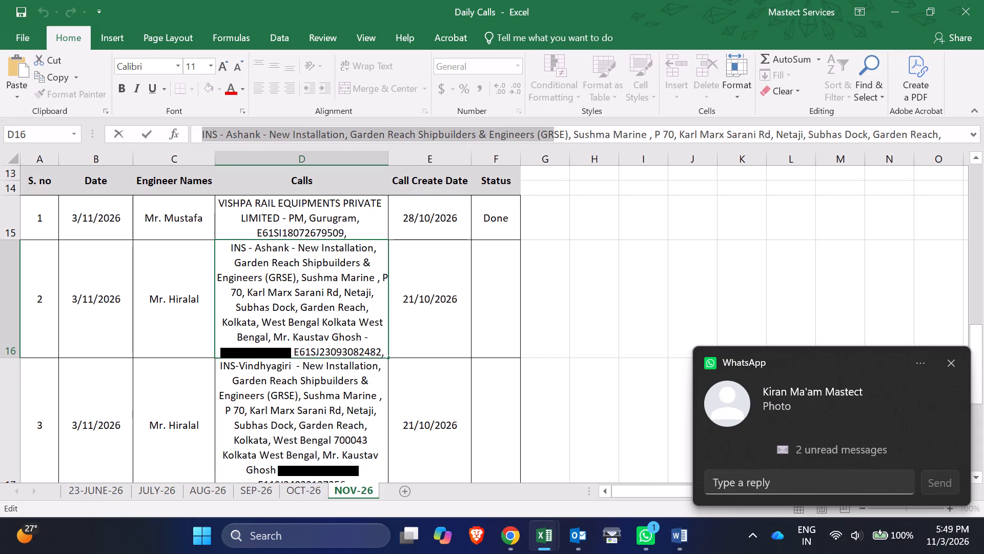
pyautogui.hotkey('shift', 'Right')
pyautogui.hotkey('shift', 'Right')
pyautogui.hotkey('ctrl', 'c')
pyautogui.hotkey('alt', 'Tab')
pyautogui.hotkey('ctrl', 'v')
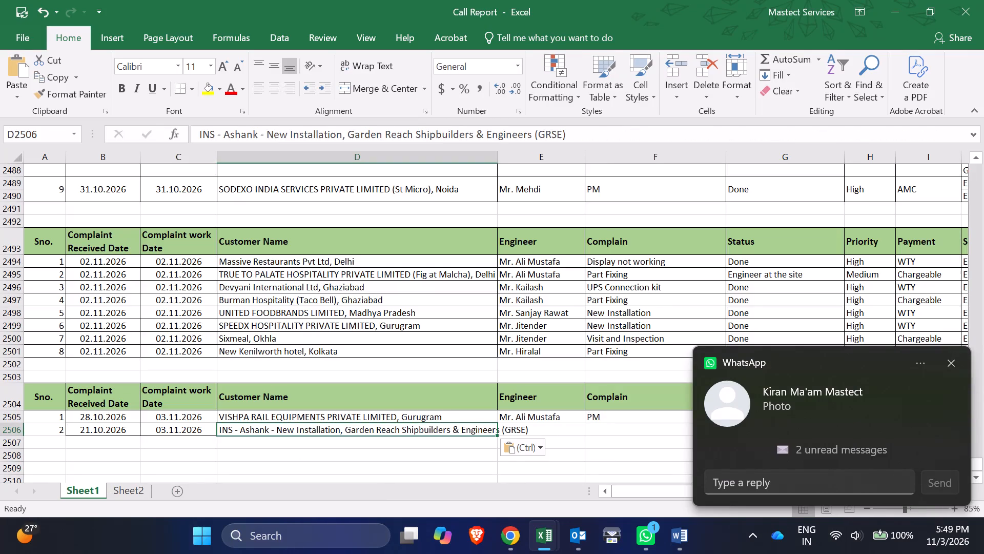
pyautogui.click(344, 136)
pyautogui.press('BackSpace')
pyautogui.press('BackSpace')
pyautogui.press('BackSpace')
pyautogui.press('BackSpace')
pyautogui.press('BackSpace')
pyautogui.press('BackSpace')
pyautogui.press('BackSpace')
pyautogui.press('BackSpace')
pyautogui.press('BackSpace')
pyautogui.press('BackSpace')
pyautogui.press('BackSpace')
pyautogui.press('BackSpace')
pyautogui.press('BackSpace')
pyautogui.press('BackSpace')
pyautogui.press('BackSpace')
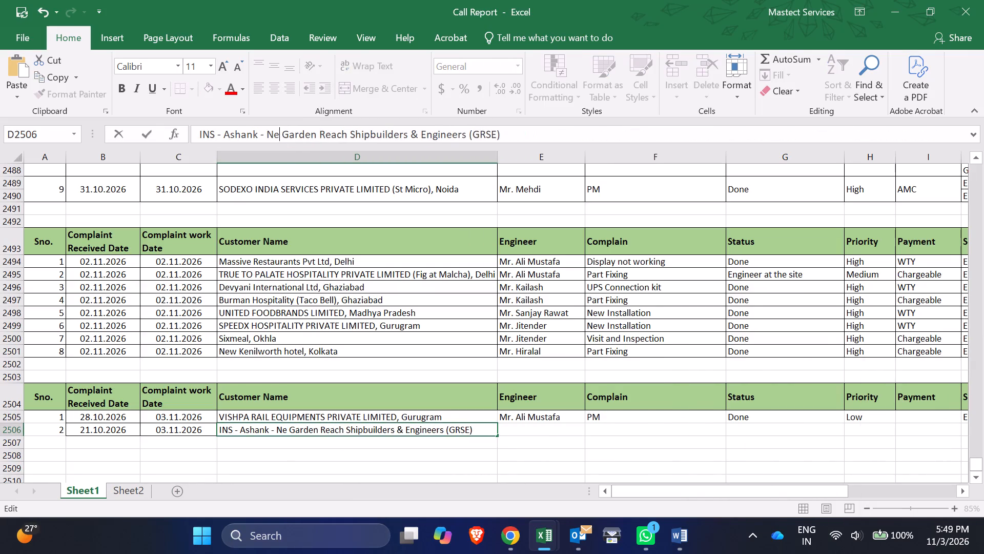
pyautogui.press('BackSpace')
pyautogui.press('BackSpace')
pyautogui.press('BackSpace')
pyautogui.press('Right')
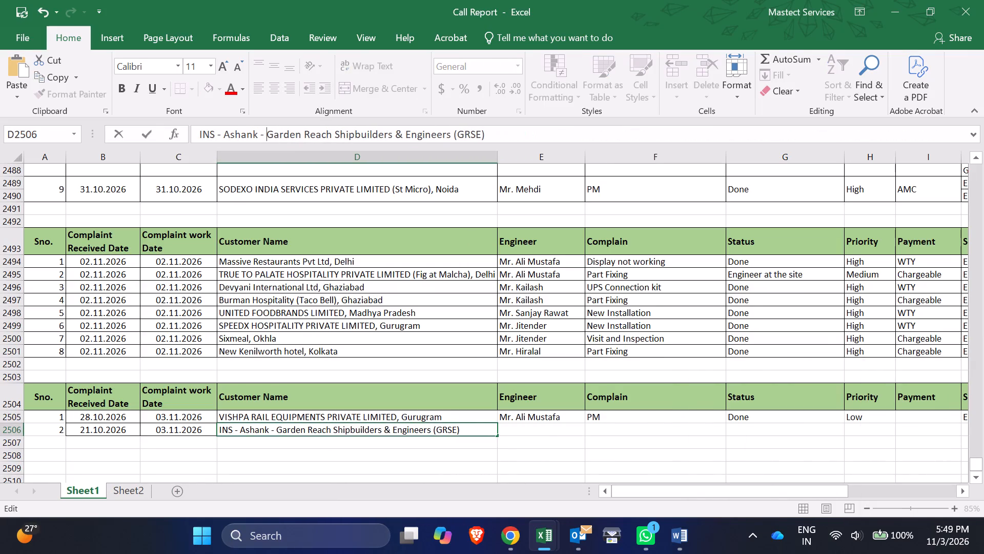
# Append a comma and space after "(GRSE)" in call 2's customer name and return to its entry in Daily Calls.
pyautogui.click(488, 135)
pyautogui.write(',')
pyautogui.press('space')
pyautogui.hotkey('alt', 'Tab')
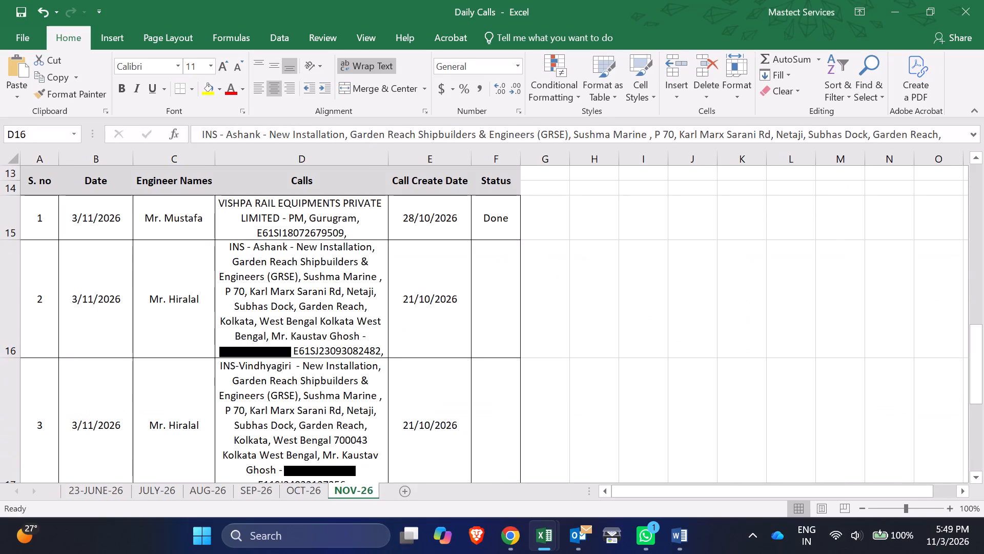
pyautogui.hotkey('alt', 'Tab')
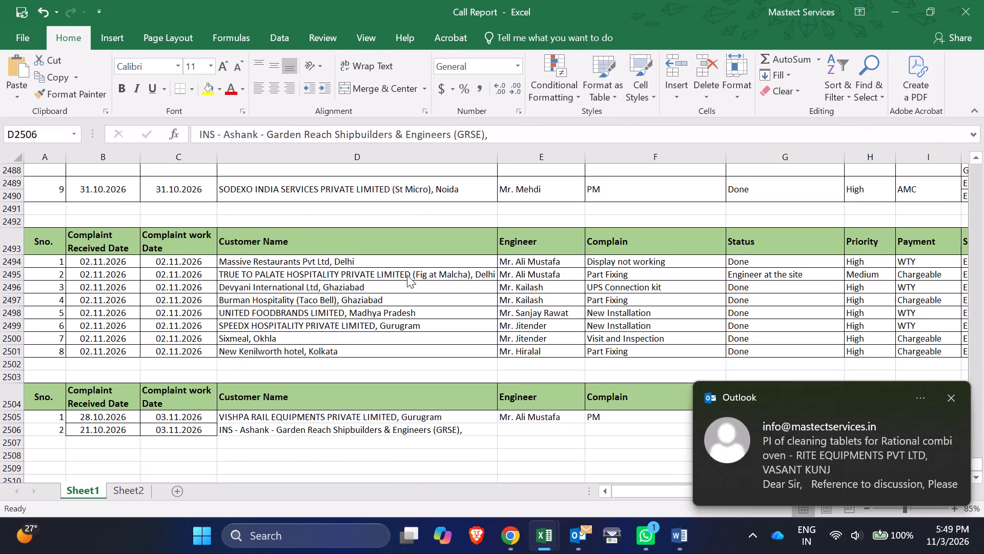
pyautogui.click(539, 134)
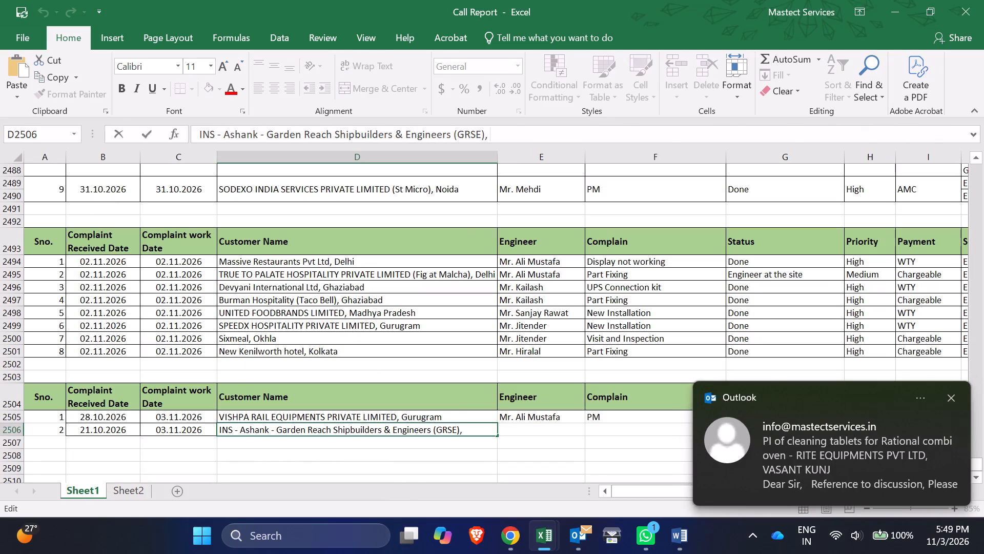
pyautogui.write('Kolk')
pyautogui.press('BackSpace')
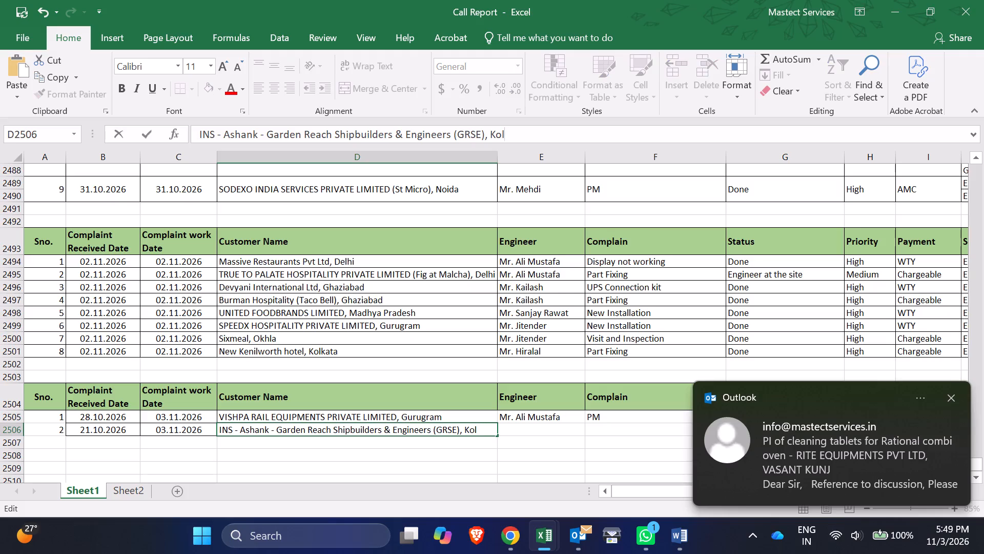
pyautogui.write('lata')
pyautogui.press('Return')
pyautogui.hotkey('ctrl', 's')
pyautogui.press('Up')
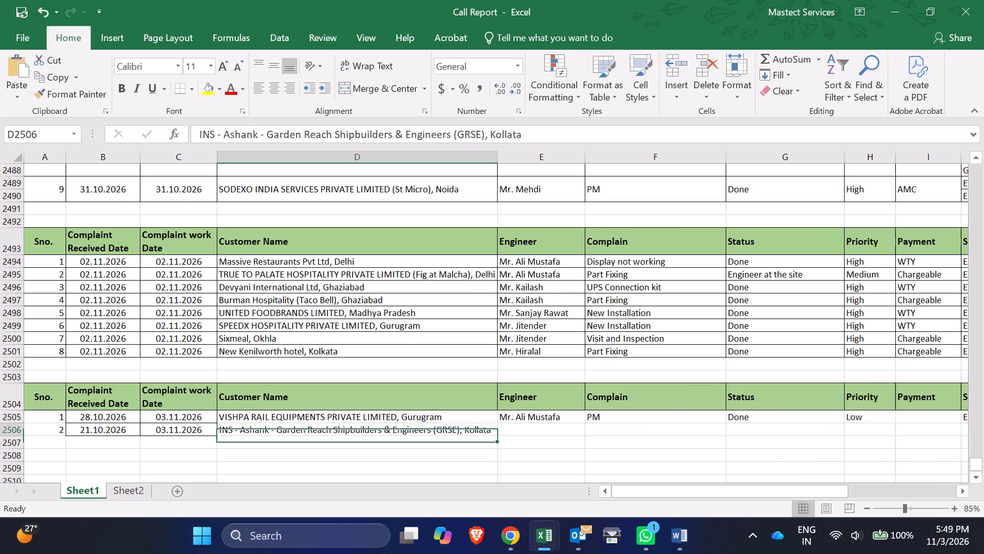
# Switch to the Daily Calls workbook to look up the engineer for the INS - Ashank (GRSE) call.
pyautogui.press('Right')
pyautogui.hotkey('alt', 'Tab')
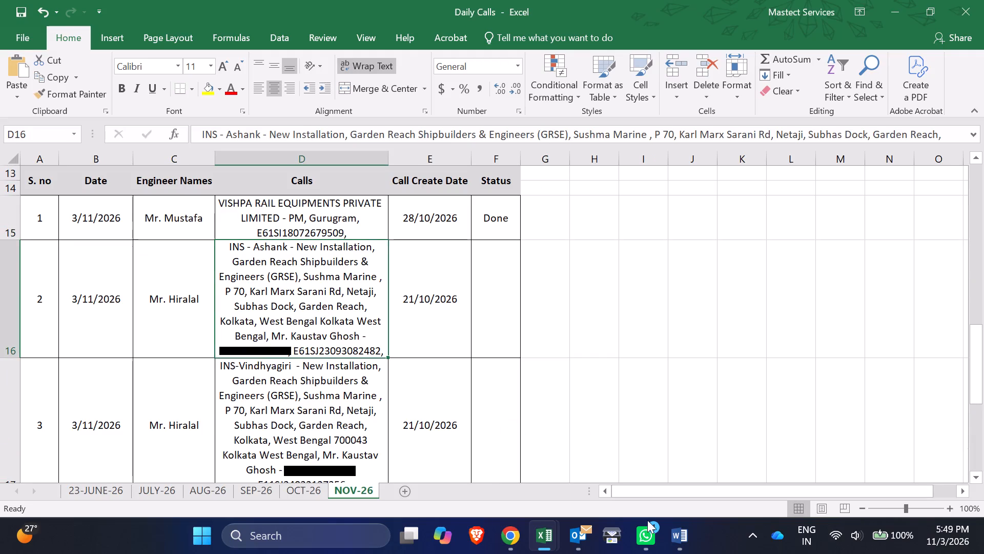
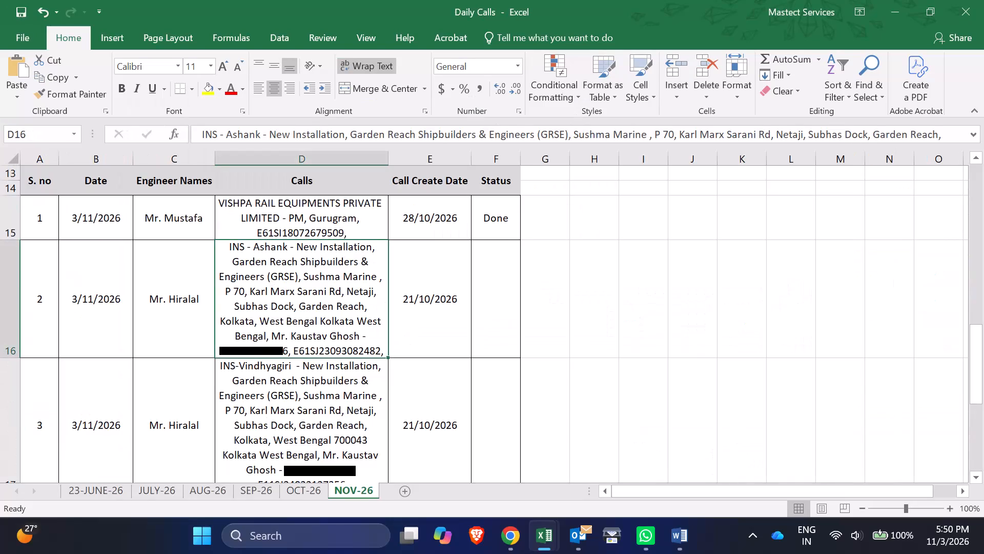
# Enter Mr. Hiralal as the Engineer for the INS - Ashank call in the Call Report workbook.
pyautogui.hotkey('alt', 'Tab')
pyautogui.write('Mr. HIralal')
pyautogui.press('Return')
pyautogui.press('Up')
# Enter New Installation as the Complain for the INS - Ashank call, consulting its entry in Daily Calls.
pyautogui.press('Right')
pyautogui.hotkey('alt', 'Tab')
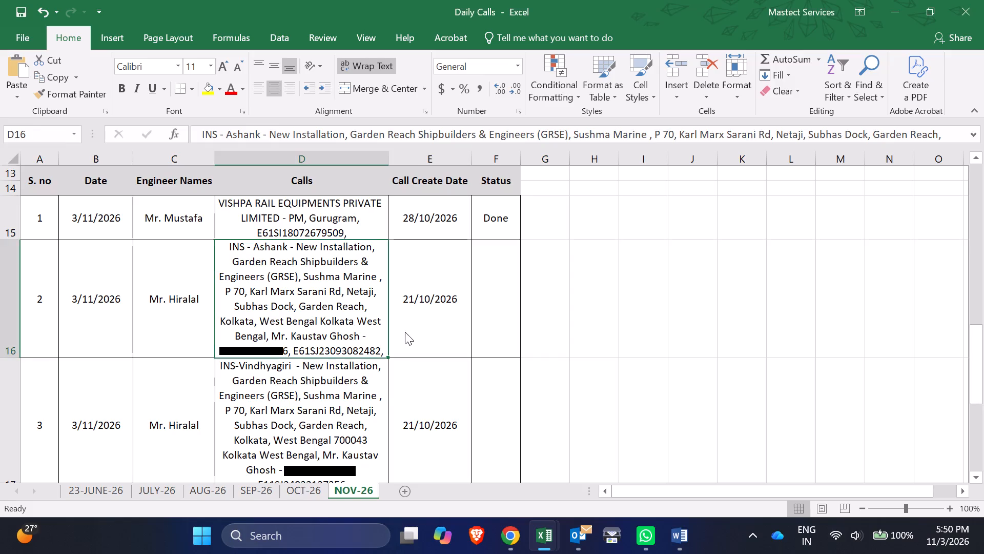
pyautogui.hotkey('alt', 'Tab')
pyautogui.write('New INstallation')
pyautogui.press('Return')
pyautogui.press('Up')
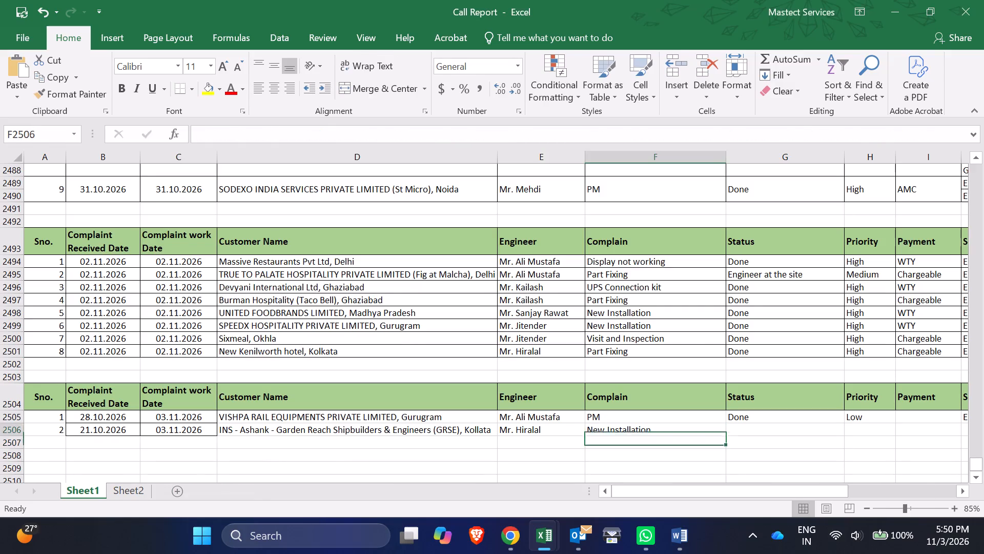
# Consult the INS - Ashank entry in Daily Calls for the Call Report's Status column.
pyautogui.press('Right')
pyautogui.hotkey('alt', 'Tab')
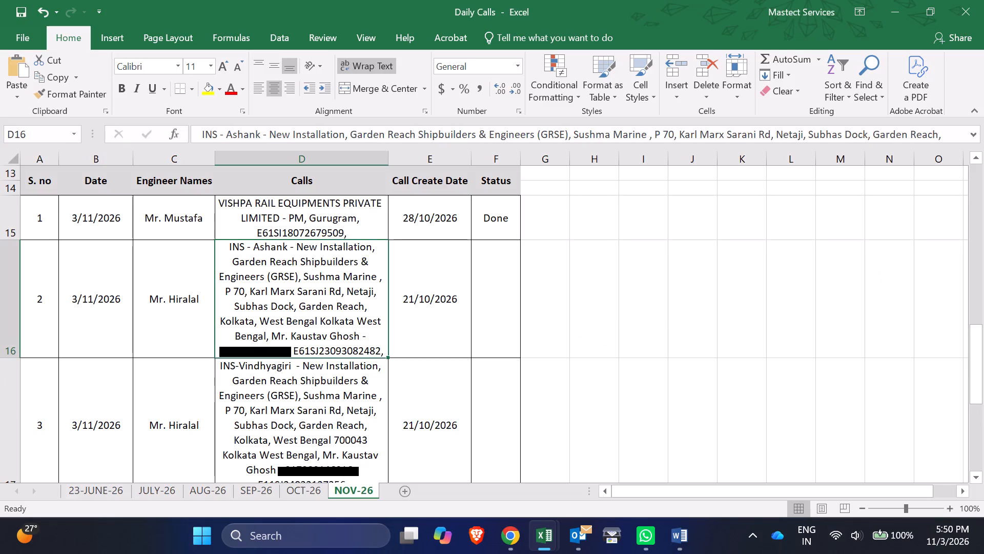
# Check call 2 in Daily Calls and enter WTY as its Payment in the Call Report.
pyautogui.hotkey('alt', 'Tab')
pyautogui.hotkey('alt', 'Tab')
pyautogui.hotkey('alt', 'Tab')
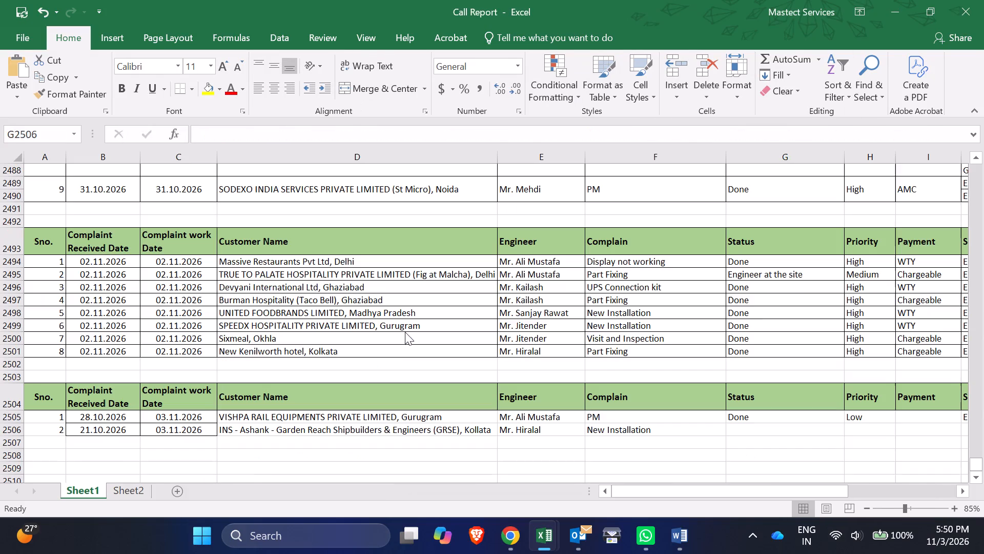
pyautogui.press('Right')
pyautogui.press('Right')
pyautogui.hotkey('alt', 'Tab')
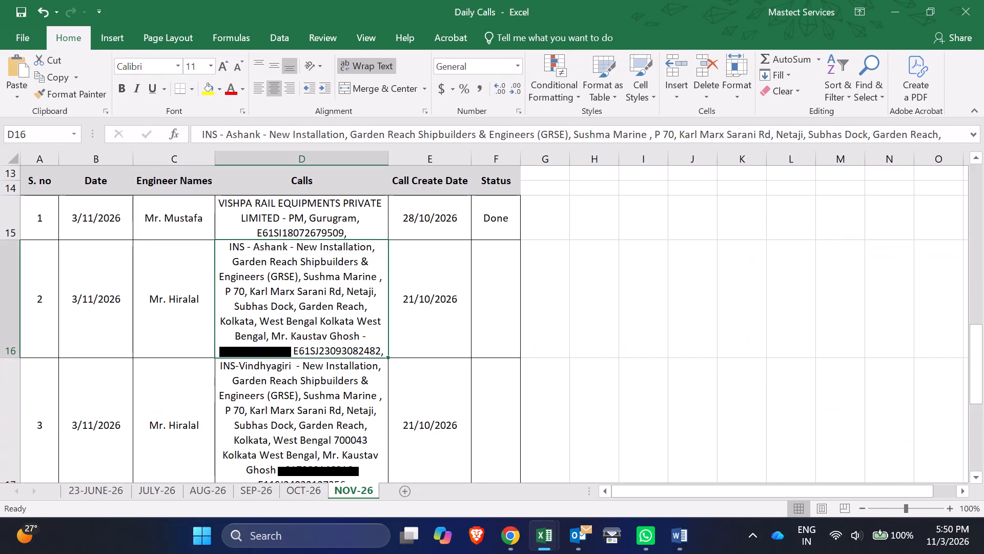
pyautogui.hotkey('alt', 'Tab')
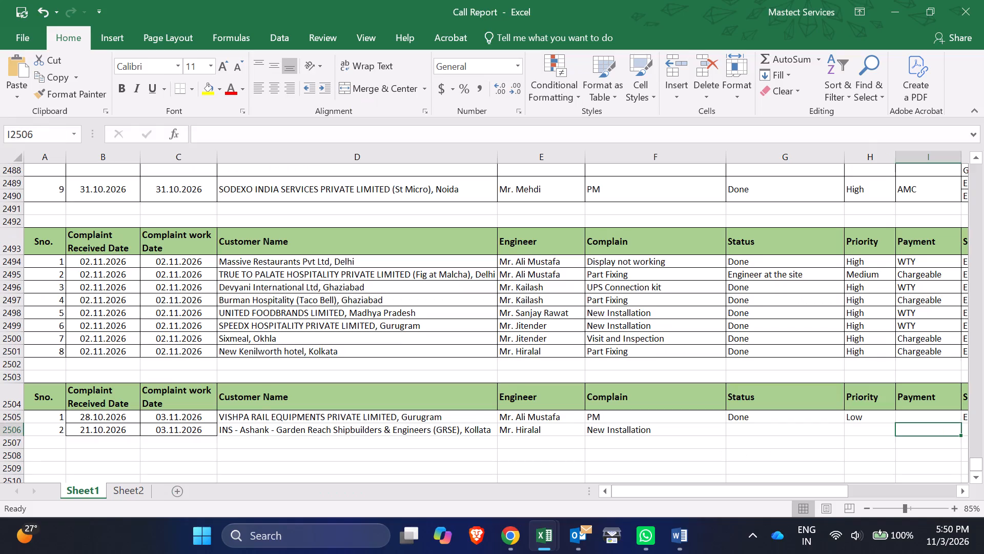
pyautogui.write('WTY')
pyautogui.press('Return')
pyautogui.press('Up')
pyautogui.press('Right')
pyautogui.hotkey('alt', 'Tab')
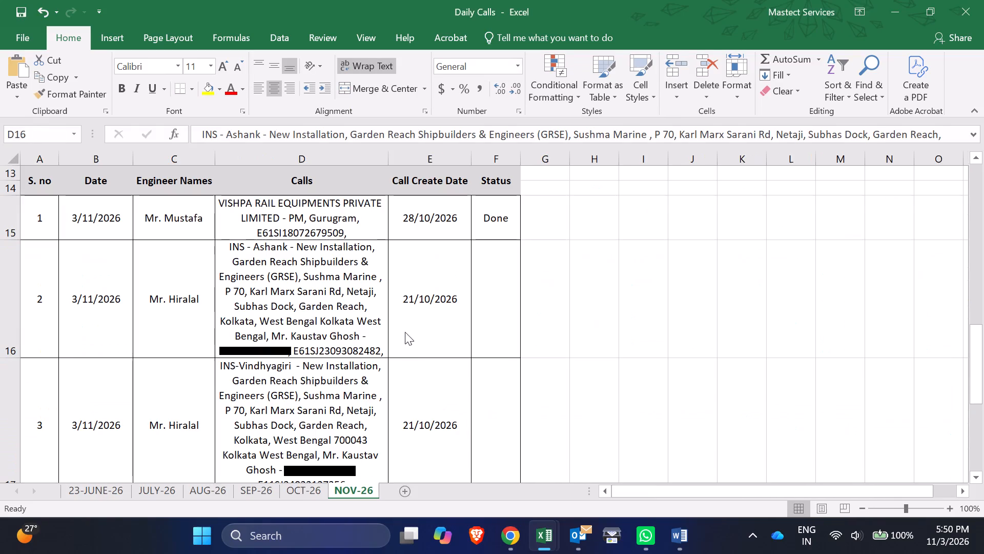
pyautogui.doubleClick(337, 350)
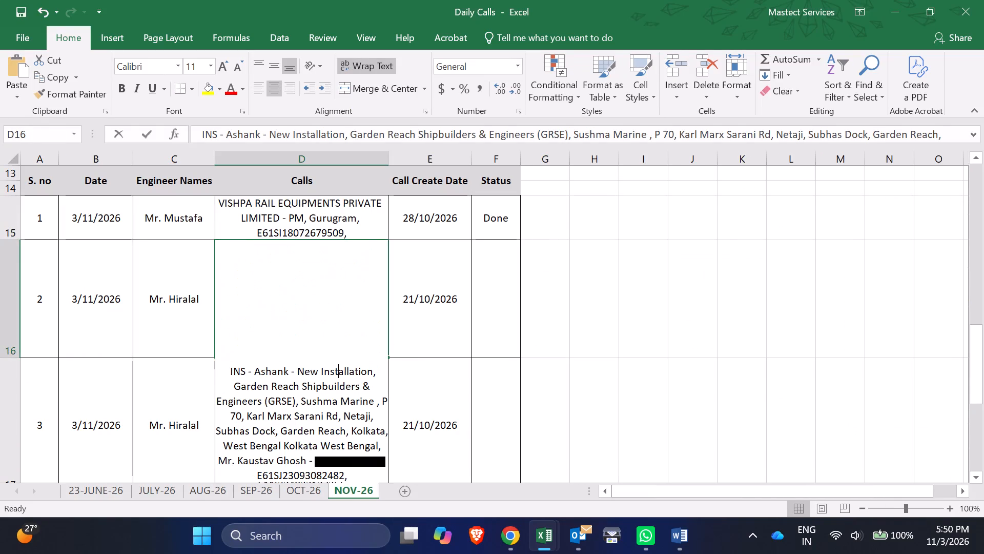
pyautogui.doubleClick(314, 468)
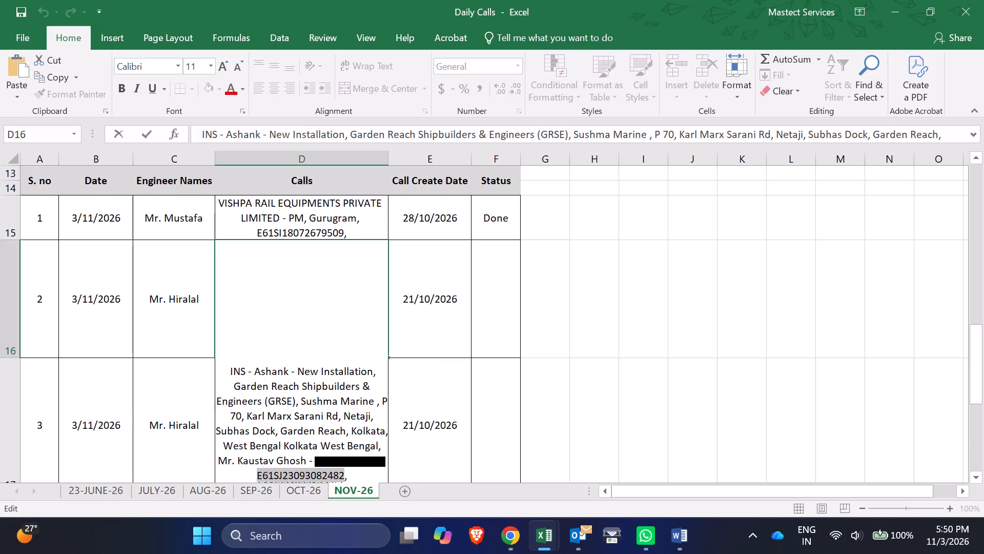
pyautogui.hotkey('ctrl', 'c')
pyautogui.hotkey('alt', 'Tab')
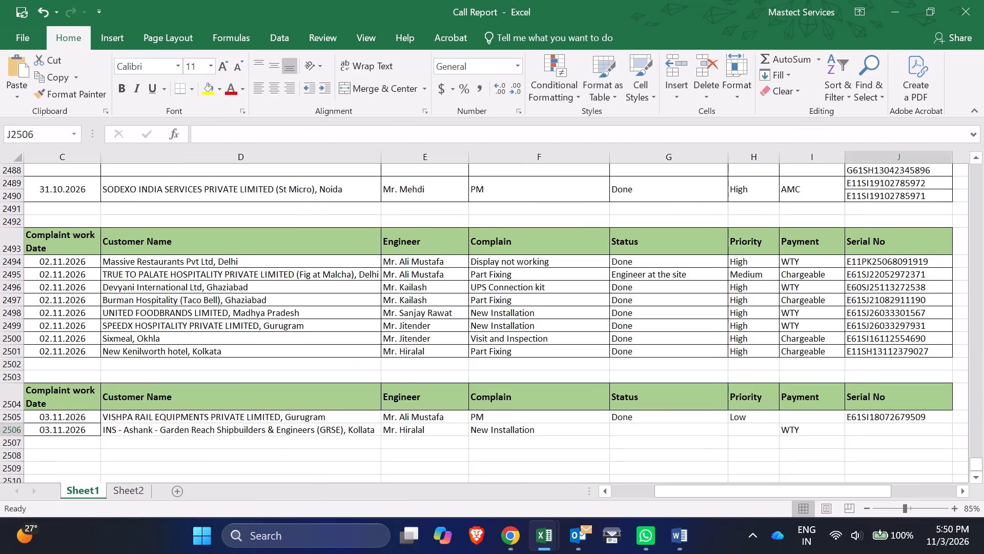
pyautogui.hotkey('ctrl', 'v')
pyautogui.press('Return')
# Start the next table row with Sno. 3 below call 2 and save the Call Report.
pyautogui.press('Left')
pyautogui.press('Left')
pyautogui.press('Left')
pyautogui.press('Left')
pyautogui.press('Left')
pyautogui.press('Left')
pyautogui.press('Left')
pyautogui.press('Left')
pyautogui.press('Left')
pyautogui.press('Left')
pyautogui.press('Left')
pyautogui.press('Left')
pyautogui.press('Left')
pyautogui.press('Left')
pyautogui.press('Left')
pyautogui.press('Left')
pyautogui.press('Left')
pyautogui.press('Left')
pyautogui.press('Left')
pyautogui.press('Left')
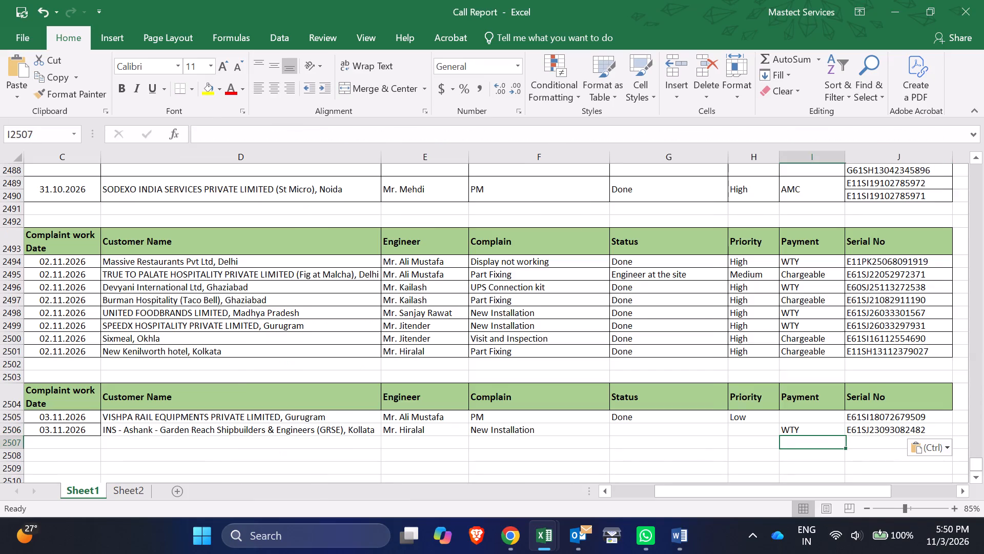
pyautogui.press('3')
pyautogui.press('Return')
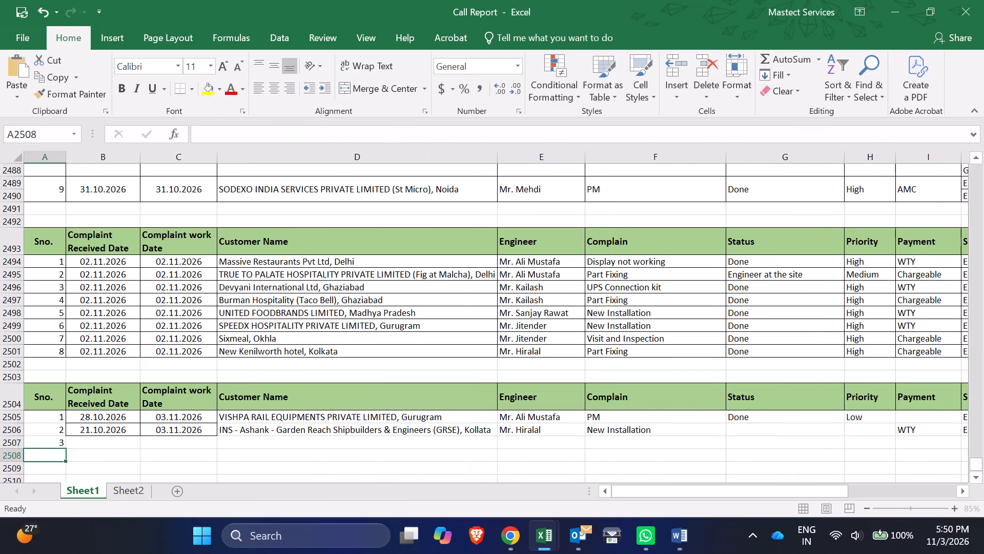
pyautogui.press('Up')
pyautogui.press('Right')
pyautogui.hotkey('ctrl', 's')
# Copy INS-Vindhyagiri - New Installation, Garden Reach Shipbuilders & Engineers (GRSE) from call 3 in Daily Calls into row 3's Customer Name cell in the Call Report.
pyautogui.hotkey('alt', 'Tab')
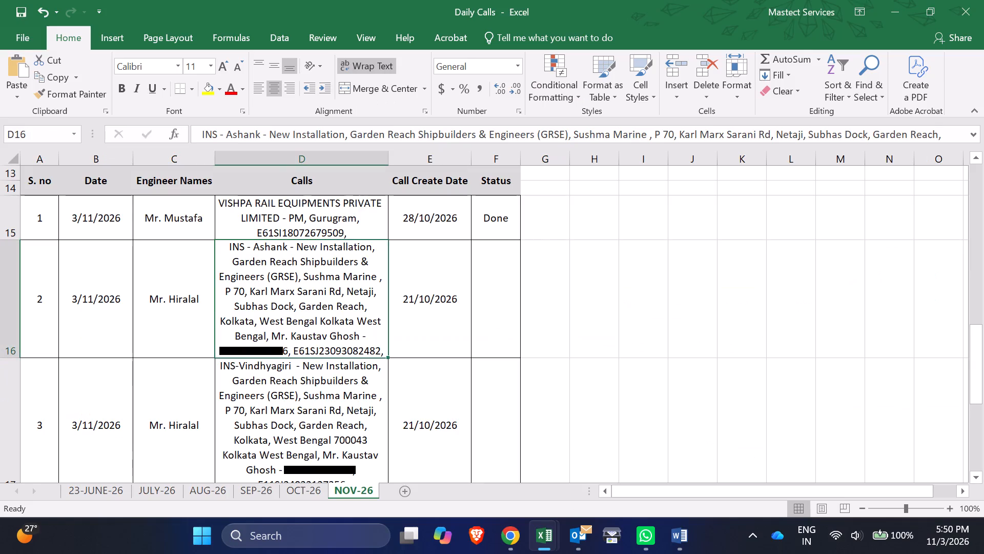
pyautogui.scroll(-3, 459, 347)
pyautogui.click(289, 325)
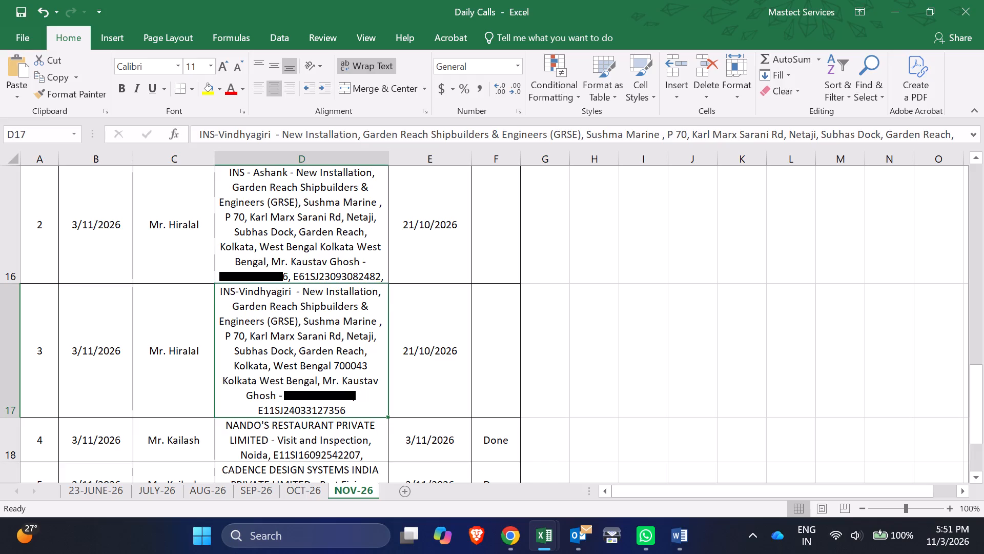
pyautogui.click(196, 133)
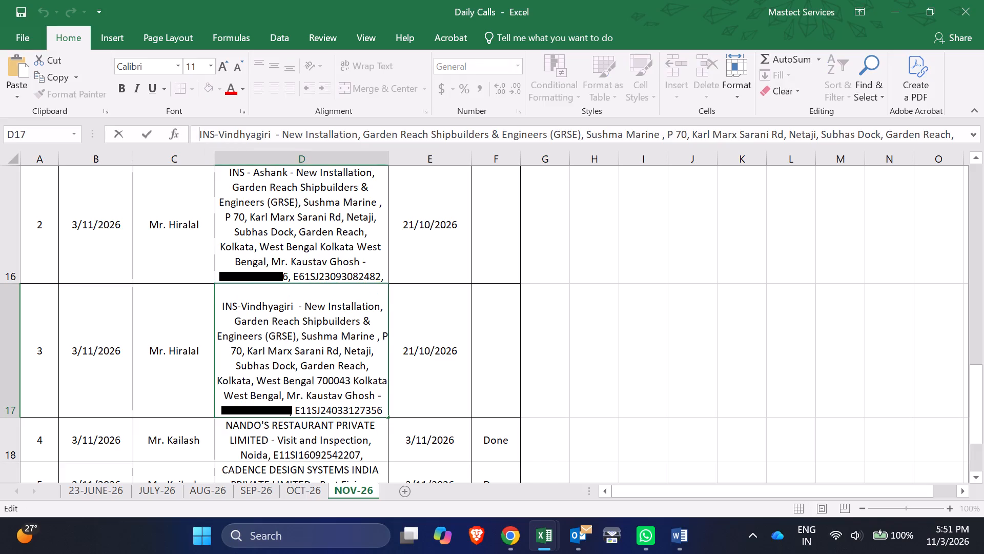
pyautogui.hotkey('shift', 'Right')
pyautogui.hotkey('shift', 'Right')
pyautogui.hotkey('shift', 'Right')
pyautogui.hotkey('shift', 'Right')
pyautogui.hotkey('shift', 'Right')
pyautogui.hotkey('shift', 'Right')
pyautogui.hotkey('shift', 'Right')
pyautogui.hotkey('shift', 'Right')
pyautogui.hotkey('shift', 'Right')
pyautogui.hotkey('shift', 'Right')
pyautogui.hotkey('shift', 'Right')
pyautogui.hotkey('shift', 'Right')
pyautogui.hotkey('shift', 'Right')
pyautogui.hotkey('shift', 'Right')
pyautogui.hotkey('shift', 'Right')
pyautogui.hotkey('shift', 'Right')
pyautogui.hotkey('shift', 'Right')
pyautogui.hotkey('shift', 'Right')
pyautogui.hotkey('shift', 'Right')
pyautogui.hotkey('shift', 'Right')
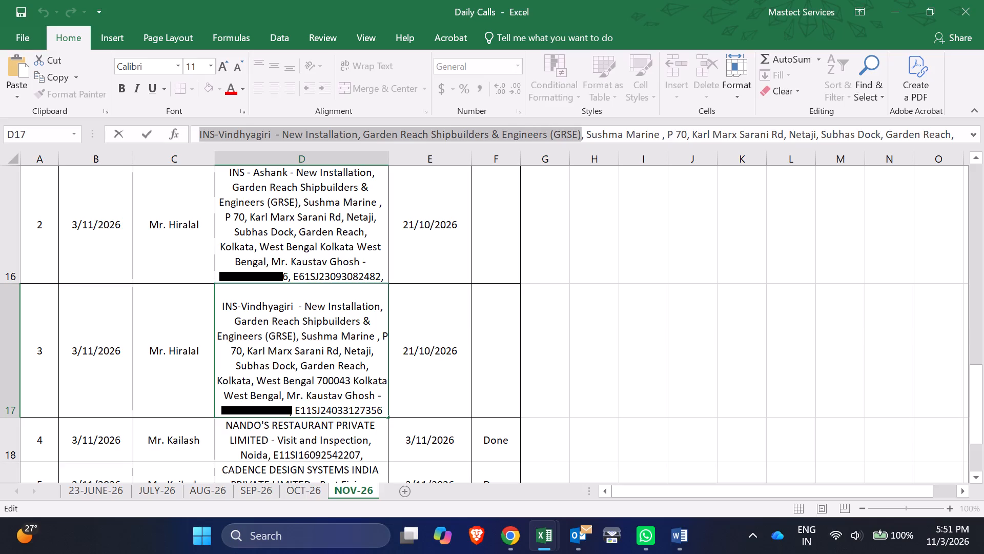
pyautogui.hotkey('ctrl', 'c')
pyautogui.hotkey('alt', 'Tab')
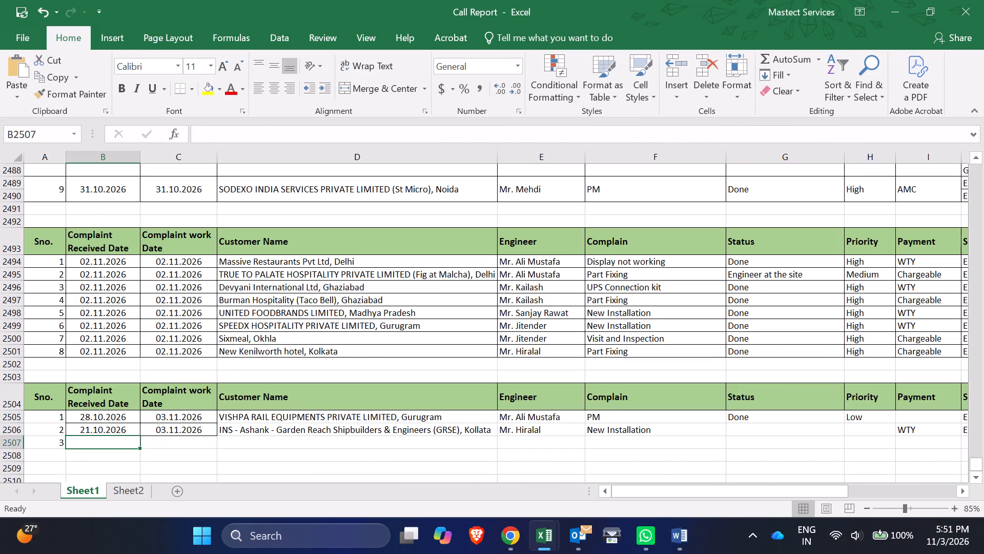
pyautogui.press('Right')
pyautogui.press('Right')
pyautogui.hotkey('ctrl', 'v')
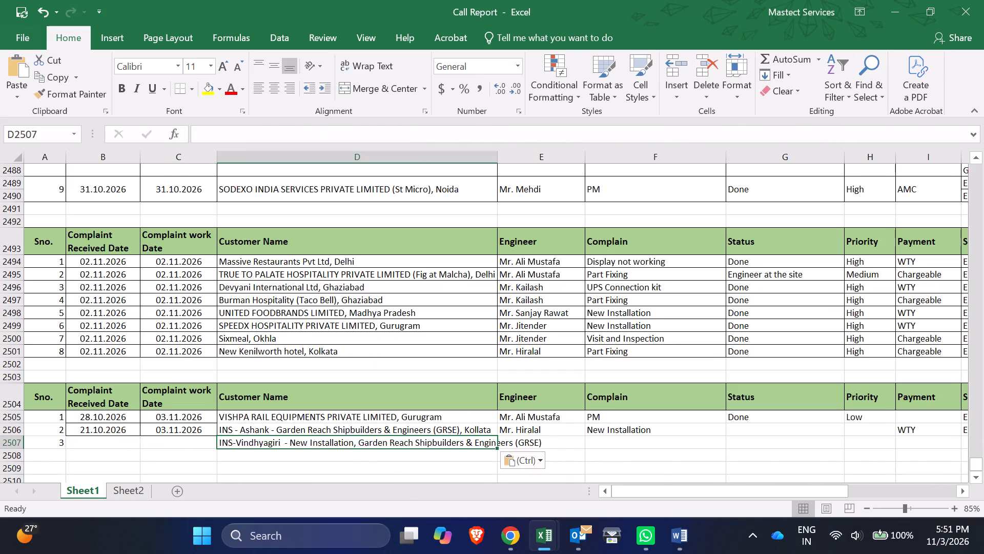
# Edit call 3's customer name to INS-Vindhyagiri - Garden Reach Shipbuilders & Engineers (GRSE), Kolkata and save the Call Report.
pyautogui.click(360, 136)
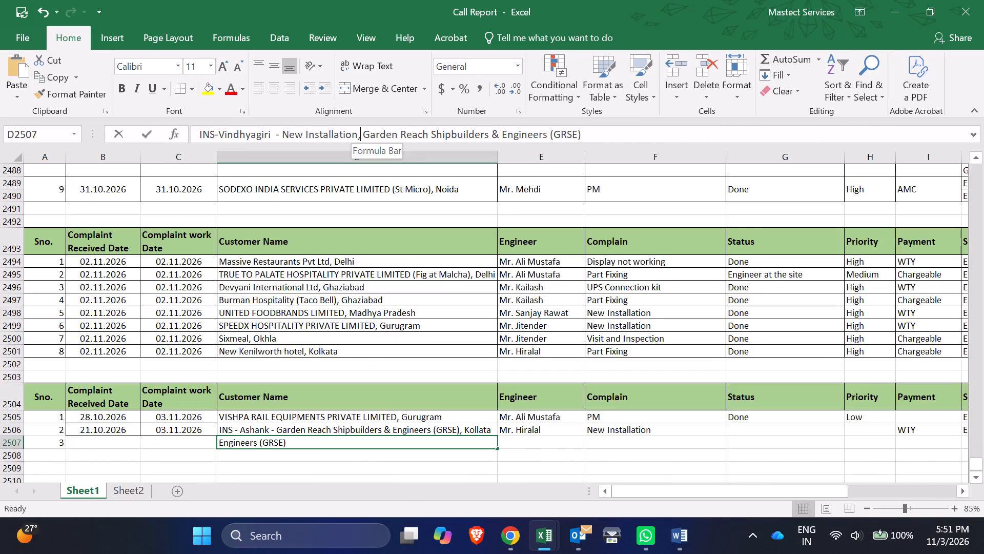
pyautogui.press('BackSpace')
pyautogui.press('BackSpace')
pyautogui.press('BackSpace')
pyautogui.press('BackSpace')
pyautogui.press('BackSpace')
pyautogui.press('BackSpace')
pyautogui.press('BackSpace')
pyautogui.press('BackSpace')
pyautogui.press('BackSpace')
pyautogui.press('BackSpace')
pyautogui.press('BackSpace')
pyautogui.press('BackSpace')
pyautogui.press('BackSpace')
pyautogui.press('BackSpace')
pyautogui.press('BackSpace')
pyautogui.press('BackSpace')
pyautogui.press('BackSpace')
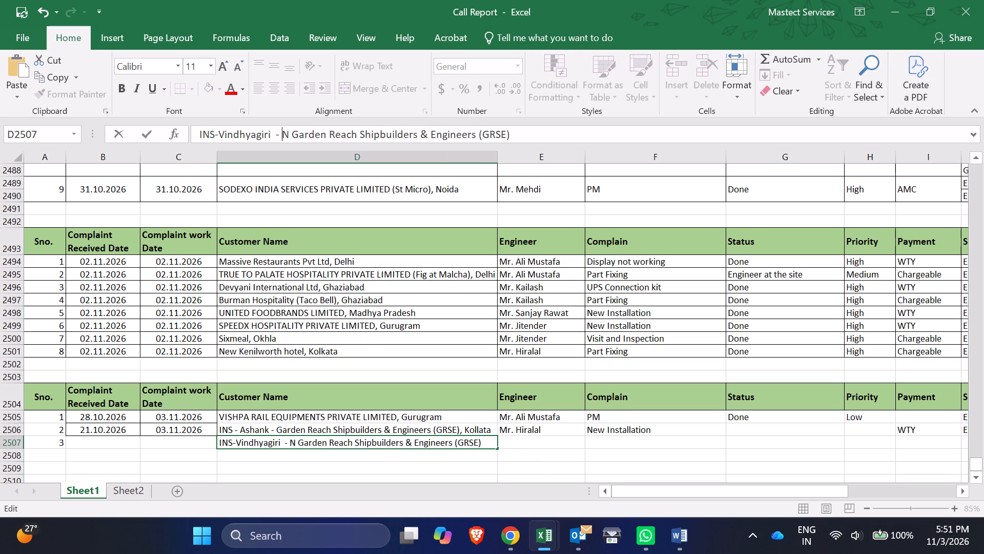
pyautogui.press('BackSpace')
pyautogui.press('Right')
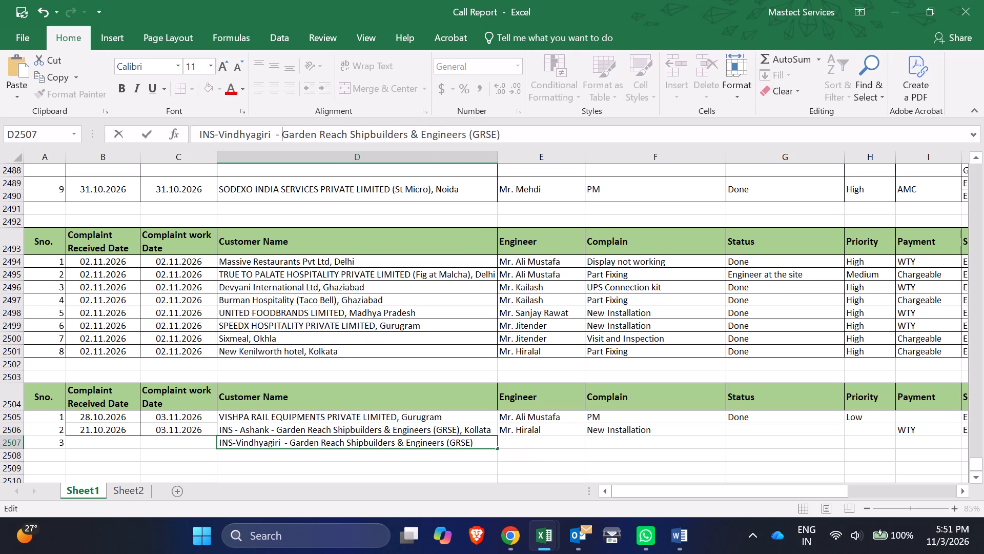
pyautogui.press('Left')
pyautogui.press('Left')
pyautogui.press('BackSpace')
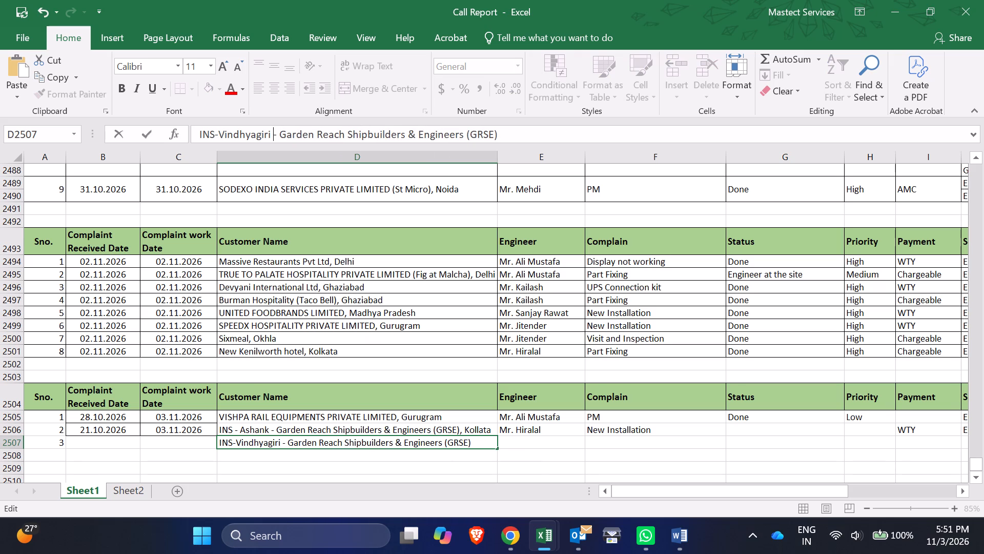
pyautogui.press('BackSpace')
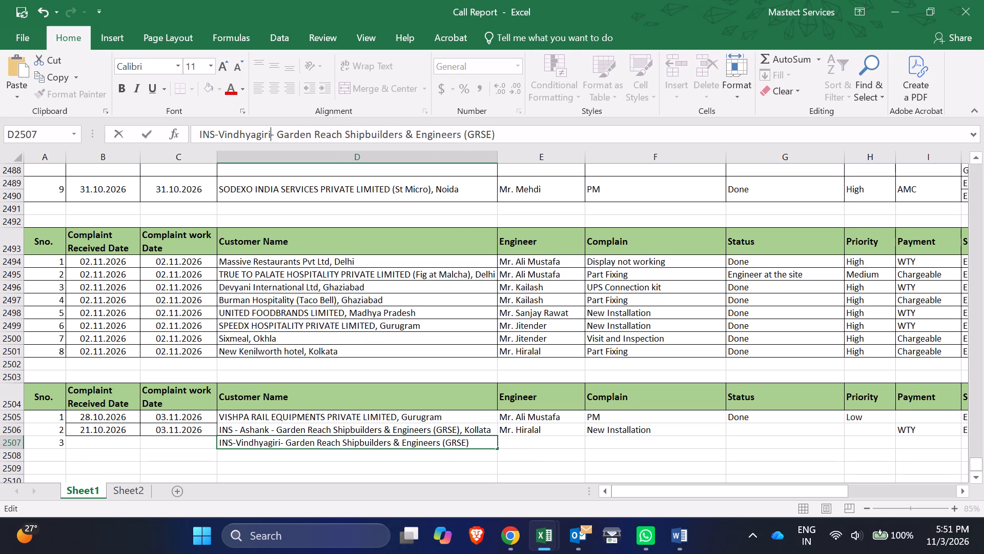
pyautogui.press('Right')
pyautogui.press('Right')
pyautogui.press('BackSpace')
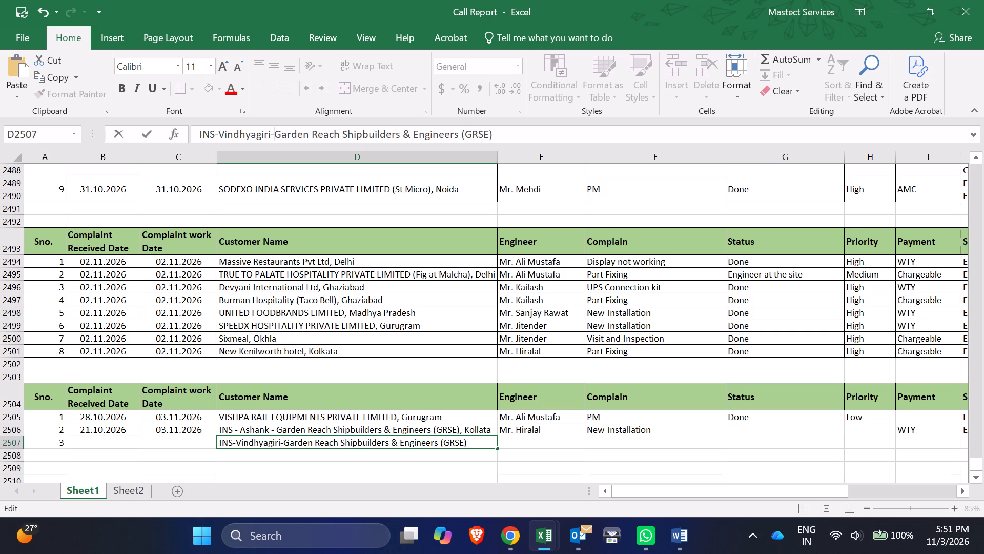
pyautogui.press('space')
pyautogui.press('Left')
pyautogui.press('Left')
pyautogui.press('space')
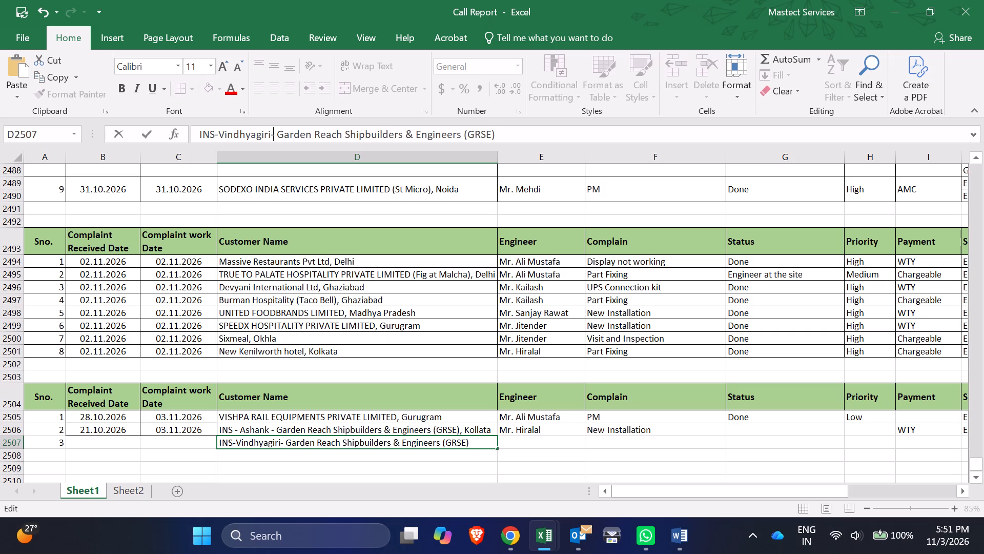
pyautogui.click(503, 134)
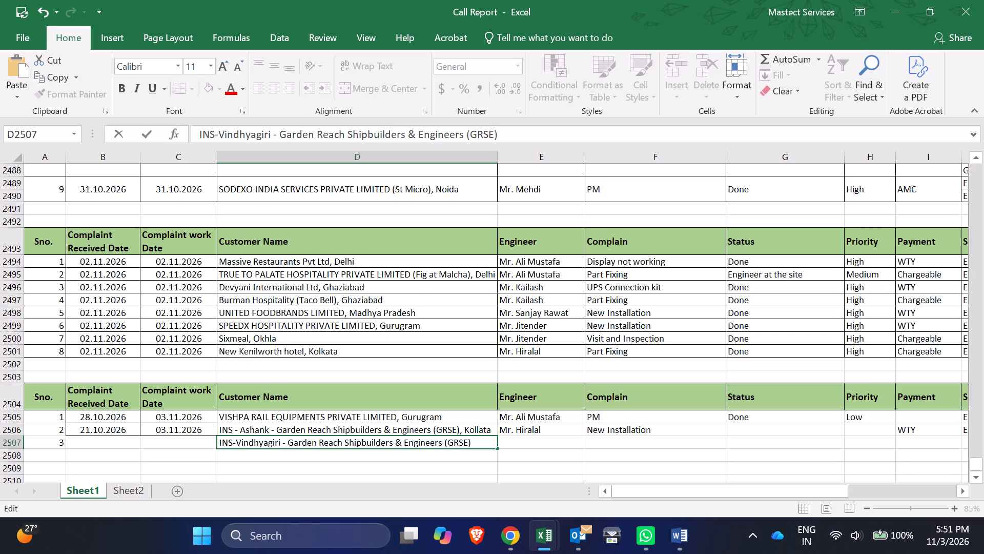
pyautogui.write(', Kolkata')
pyautogui.press('Return')
pyautogui.hotkey('ctrl', 's')
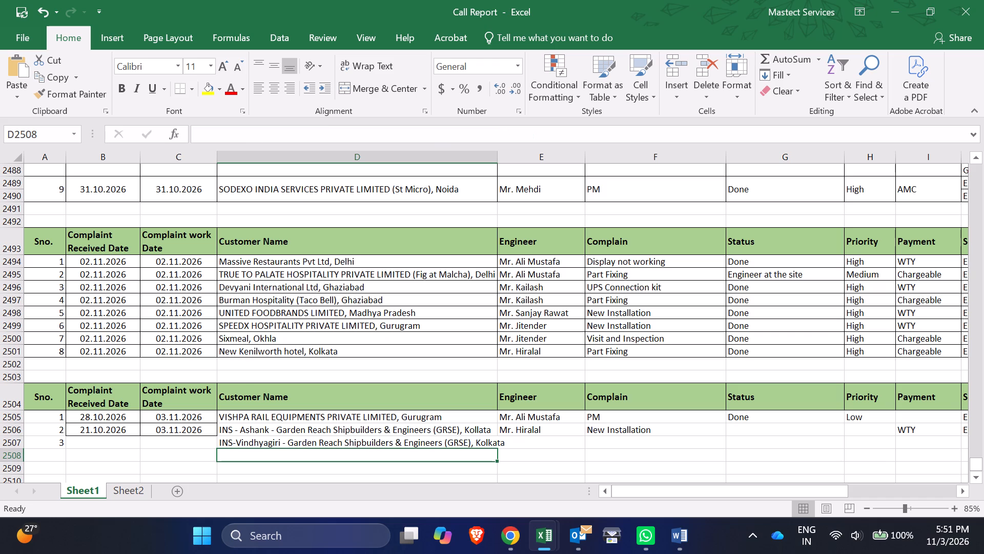
# Widen the Customer Name column slightly so call 3's full customer name fits.
pyautogui.moveTo(498, 156); pyautogui.dragTo(508, 156)
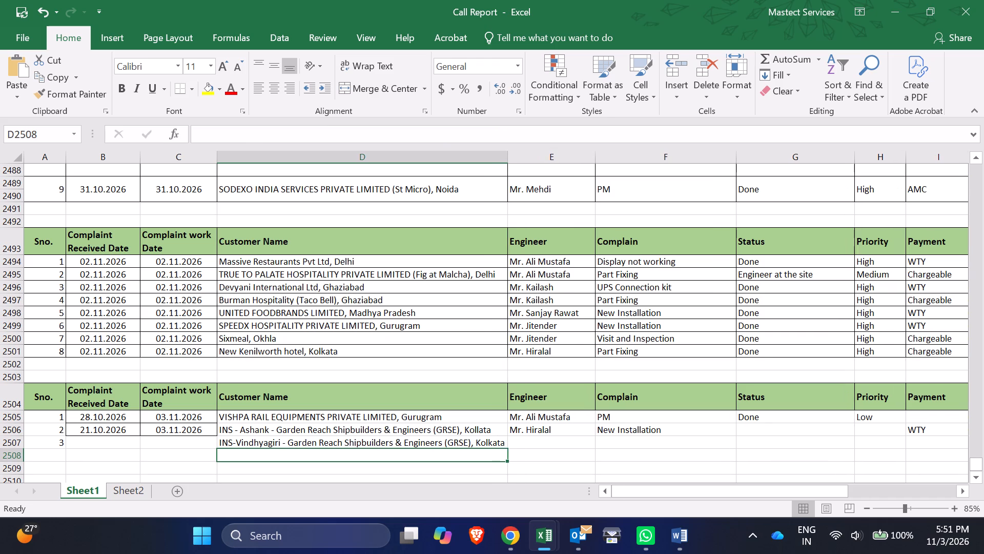
# Fill the engineer Mr. Hiralal and the complaint New Installation down from call 2 to call 3, saving the Call Report after each.
pyautogui.click(555, 443)
pyautogui.hotkey('ctrl', 'd')
pyautogui.hotkey('ctrl', 's')
pyautogui.hotkey('ctrl', 'Right')
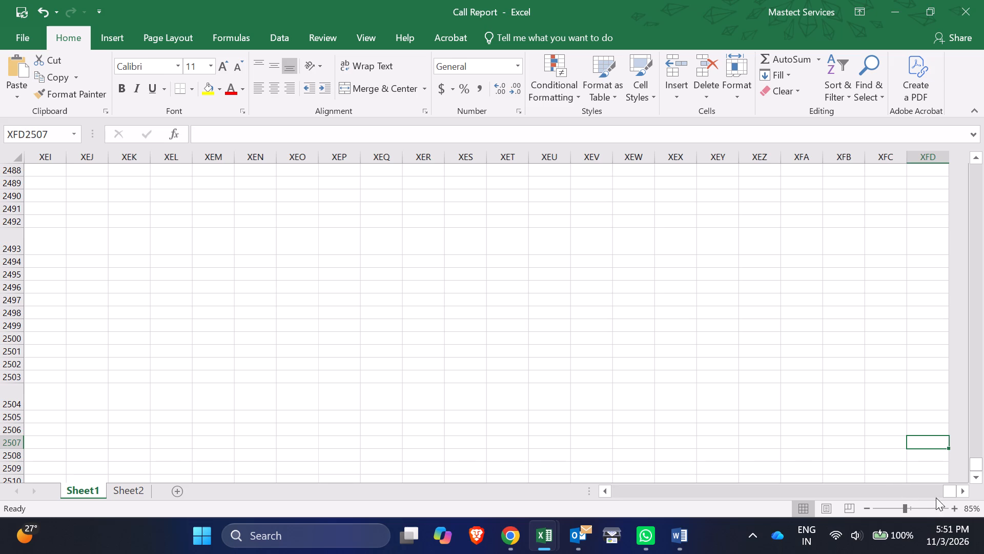
pyautogui.moveTo(950, 493); pyautogui.dragTo(624, 478)
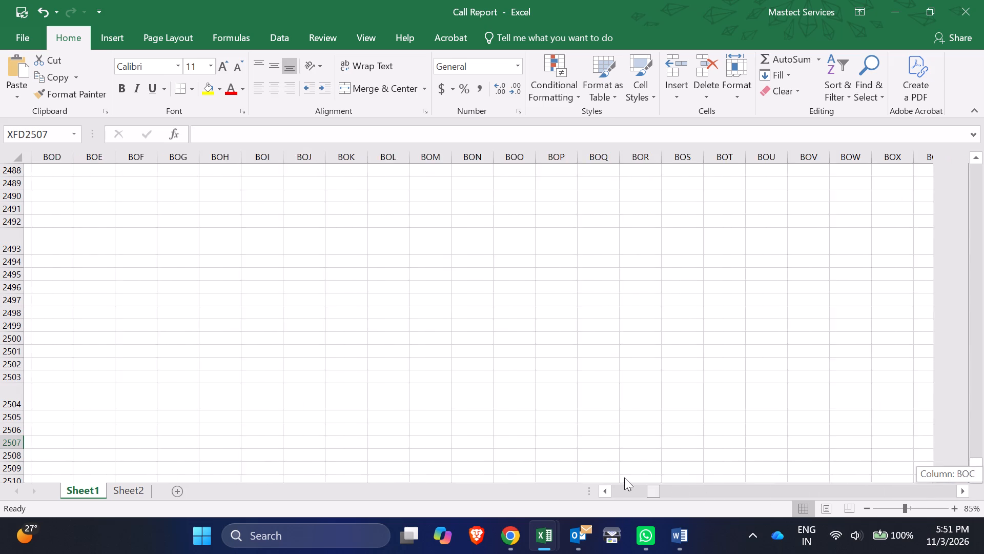
pyautogui.moveTo(624, 478); pyautogui.dragTo(607, 489)
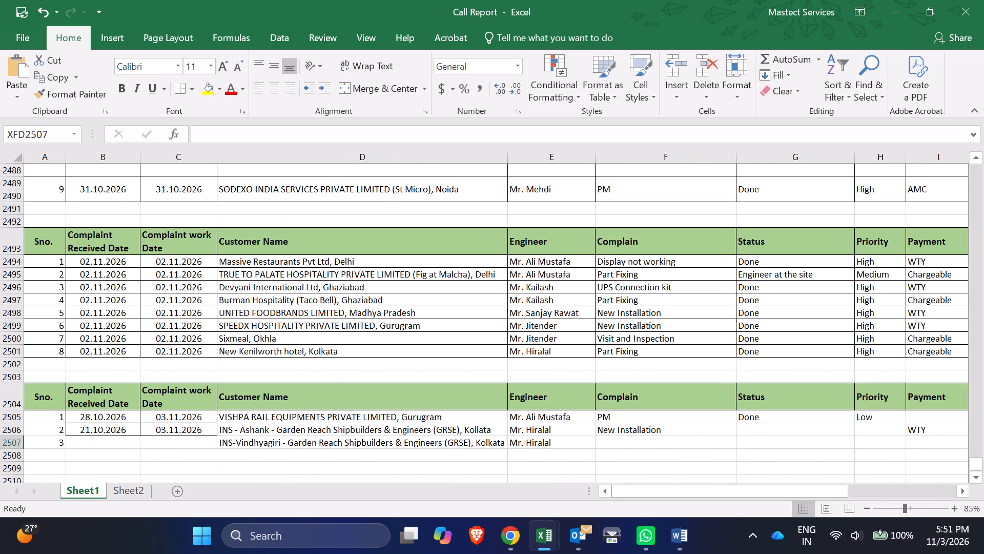
pyautogui.click(619, 442)
pyautogui.hotkey('ctrl', 'd')
pyautogui.hotkey('ctrl', 's')
# Check call 3 in Daily Calls and fill the WTY payment down from call 2 to call 3 in the Call Report.
pyautogui.press('Right')
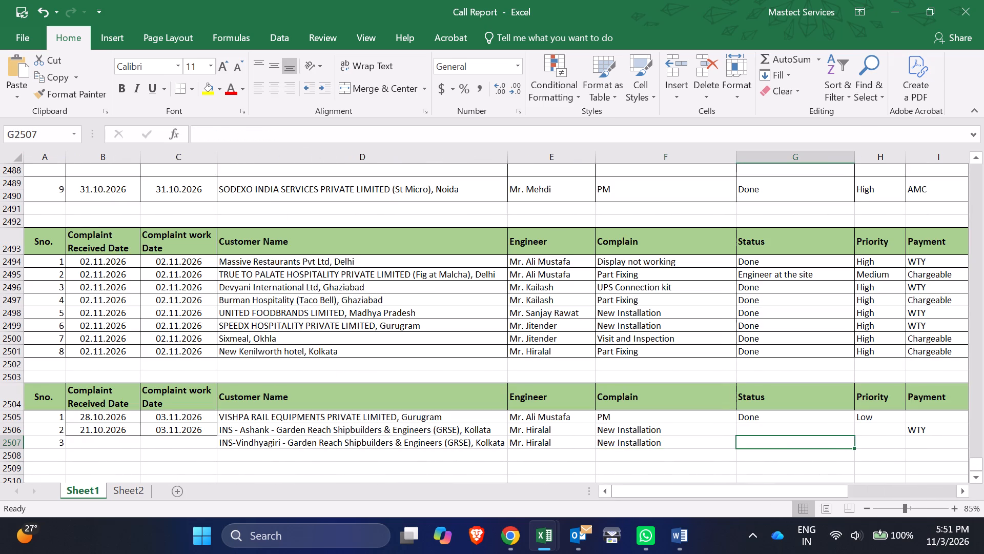
pyautogui.hotkey('alt', 'Tab')
pyautogui.hotkey('alt', 'Tab')
pyautogui.press('Right')
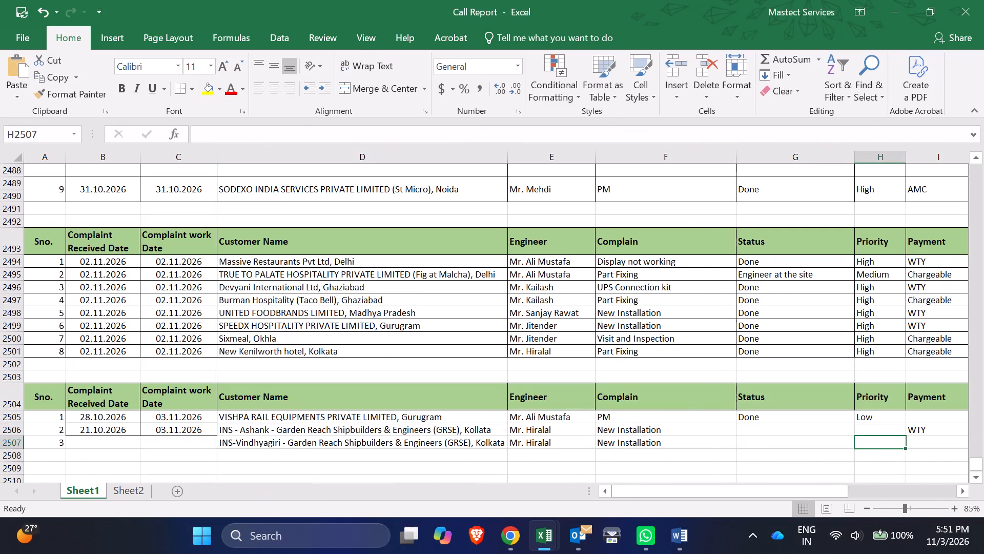
pyautogui.press('Right')
pyautogui.hotkey('alt', 'Tab')
pyautogui.hotkey('alt', 'Tab')
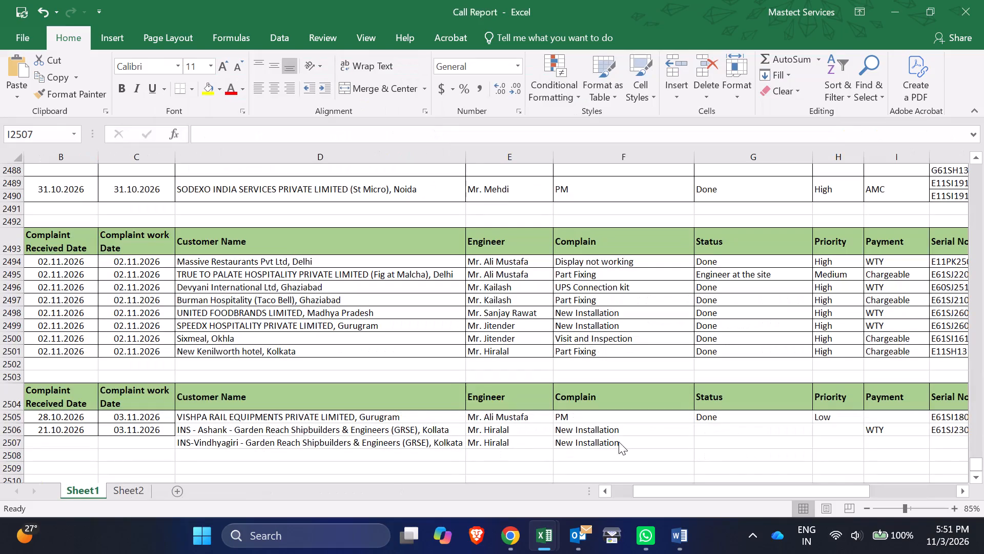
pyautogui.hotkey('ctrl', 'd')
pyautogui.press('Right')
pyautogui.hotkey('alt', 'Tab')
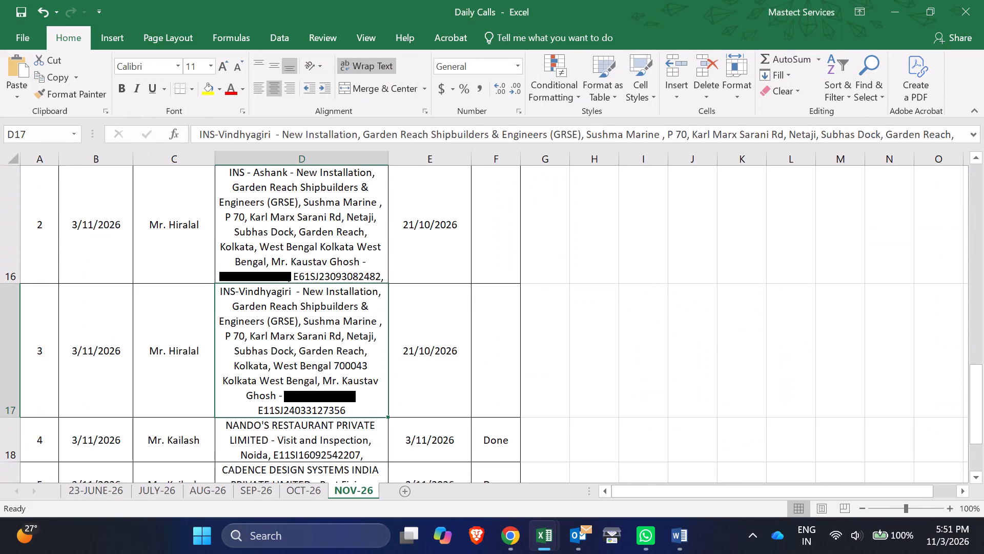
pyautogui.doubleClick(281, 411)
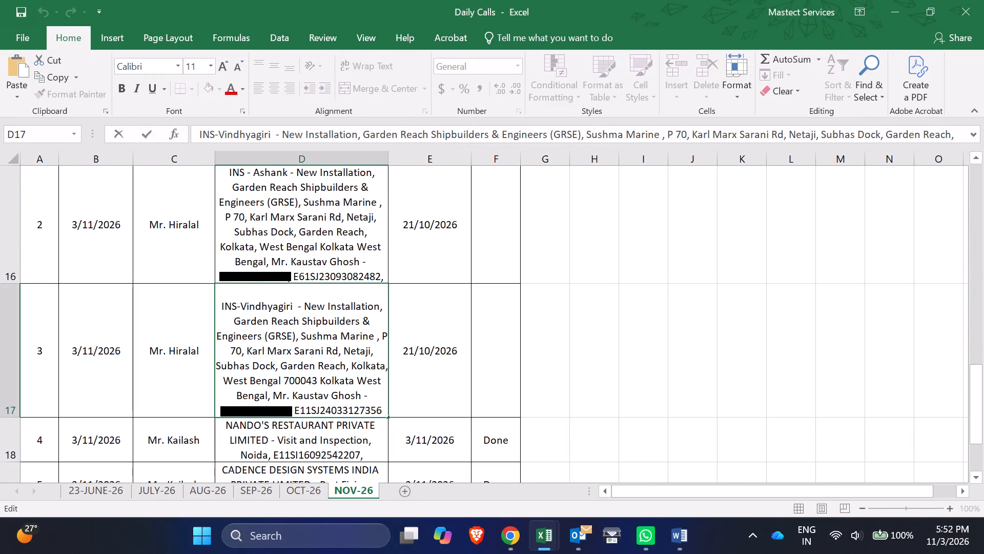
pyautogui.doubleClick(319, 414)
pyautogui.hotkey('ctrl', 'c')
pyautogui.hotkey('alt', 'Tab')
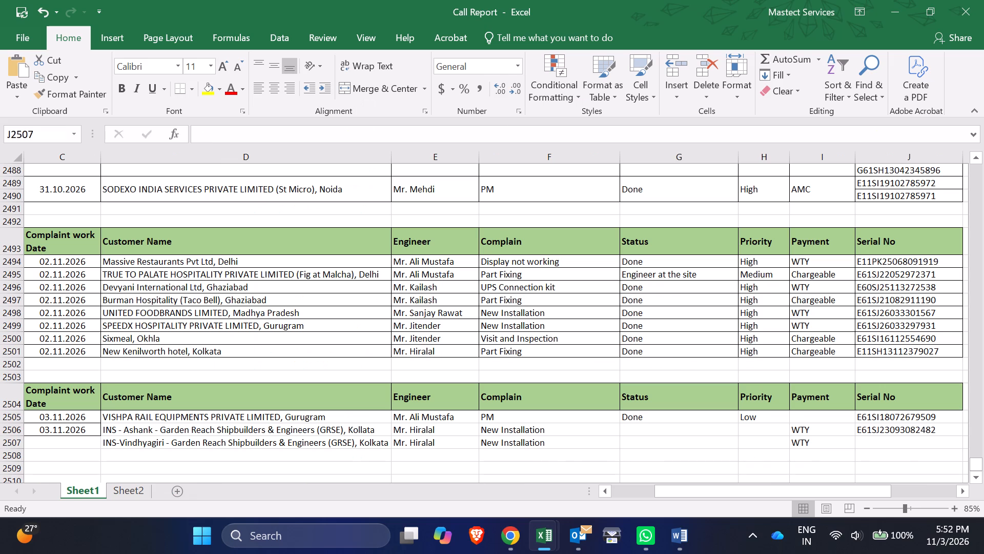
pyautogui.hotkey('ctrl', 'v')
pyautogui.press('Return')
# Check call 3 in Daily Calls, fill dates 21.10.2026 and 03.11.2026 down from call 2 to call 3, and save the Call Report.
pyautogui.press('Left')
pyautogui.press('Left')
pyautogui.press('Left')
pyautogui.press('Left')
pyautogui.press('Left')
pyautogui.press('Left')
pyautogui.press('Left')
pyautogui.press('Left')
pyautogui.press('Left')
pyautogui.press('Left')
pyautogui.press('Left')
pyautogui.press('Left')
pyautogui.press('Left')
pyautogui.press('Left')
pyautogui.press('Left')
pyautogui.press('Left')
pyautogui.press('Left')
pyautogui.press('Left')
pyautogui.press('Left')
pyautogui.press('Left')
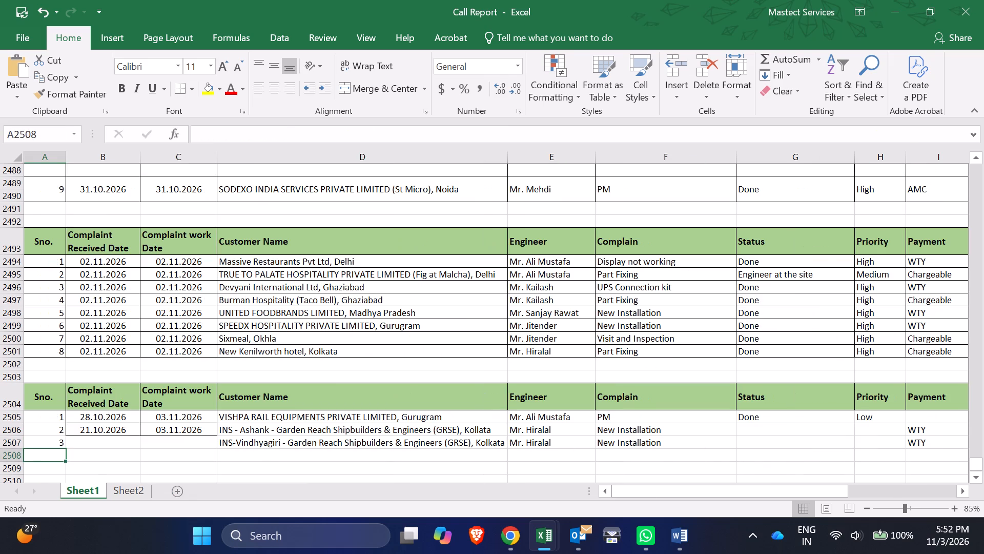
pyautogui.press('Up')
pyautogui.press('Right')
pyautogui.press('Right')
pyautogui.press('Right')
pyautogui.press('Right')
pyautogui.press('Right')
pyautogui.press('Right')
pyautogui.press('Right')
pyautogui.press('Right')
pyautogui.press('Right')
pyautogui.press('Left')
pyautogui.press('Left')
pyautogui.press('Left')
pyautogui.press('Left')
pyautogui.press('Left')
pyautogui.press('Left')
pyautogui.press('Left')
pyautogui.press('Left')
pyautogui.press('Left')
pyautogui.press('Left')
pyautogui.press('Left')
pyautogui.press('Left')
pyautogui.press('Left')
pyautogui.press('Left')
pyautogui.press('Left')
pyautogui.press('Left')
pyautogui.press('Left')
pyautogui.press('Left')
pyautogui.press('Left')
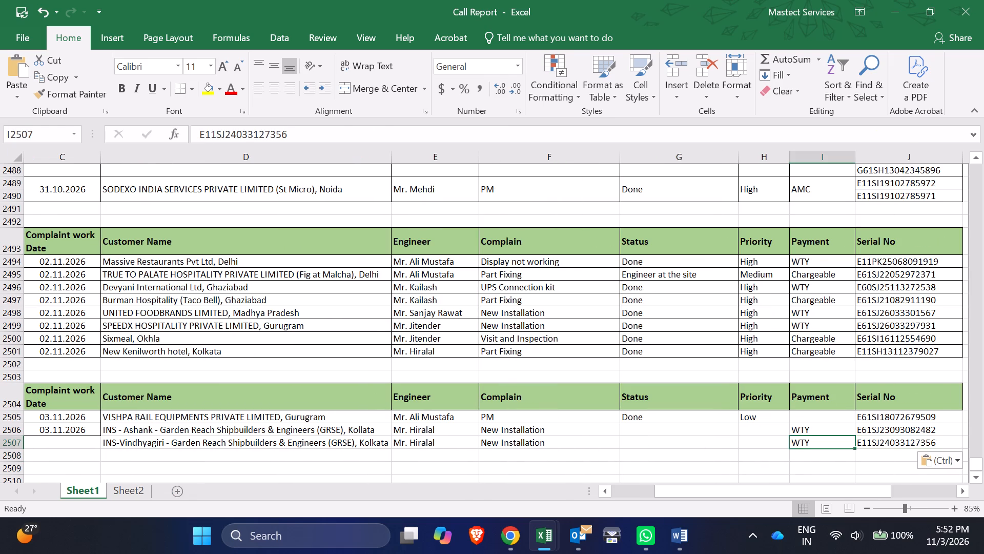
pyautogui.hotkey('alt', 'Tab')
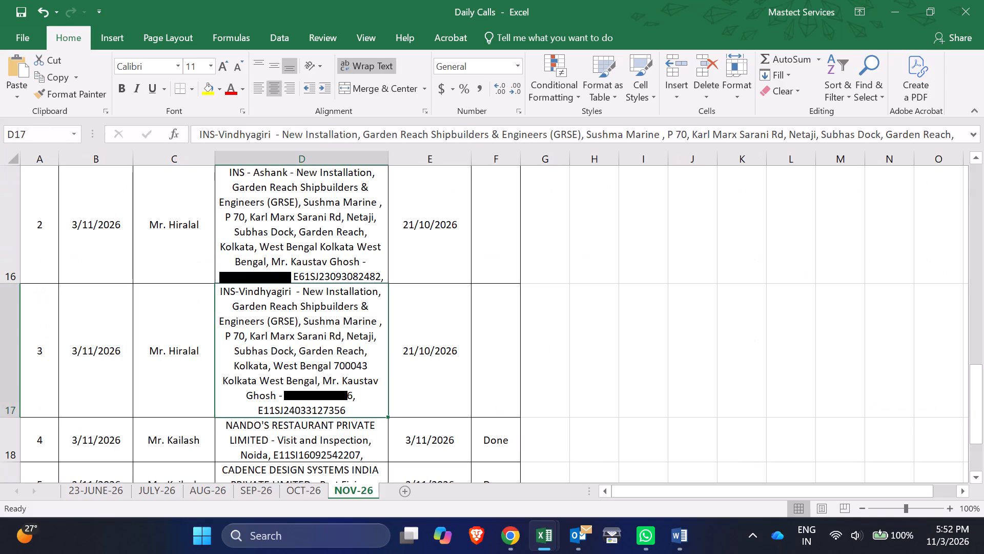
pyautogui.hotkey('alt', 'Tab')
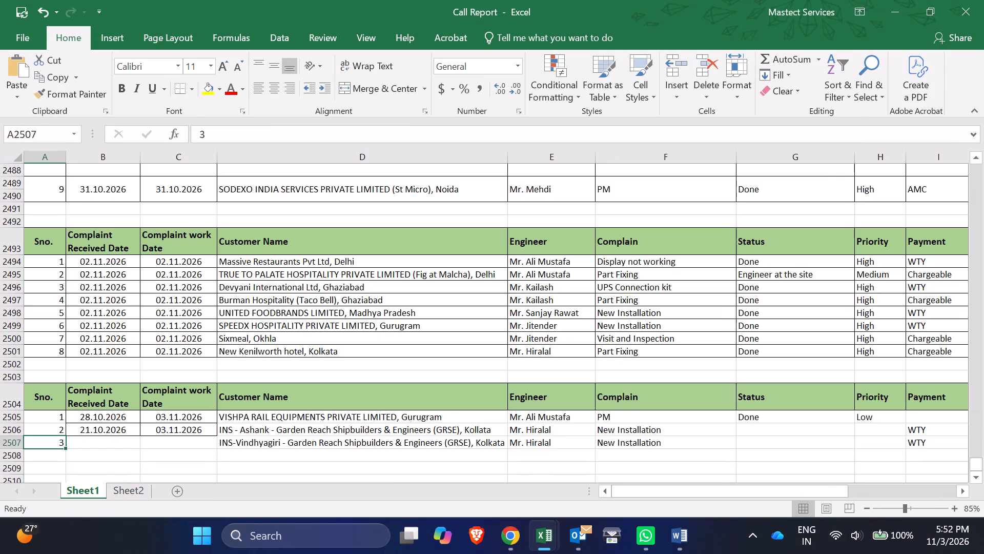
pyautogui.press('Right')
pyautogui.hotkey('shift', 'Right')
pyautogui.hotkey('ctrl', 'd')
pyautogui.press('Right')
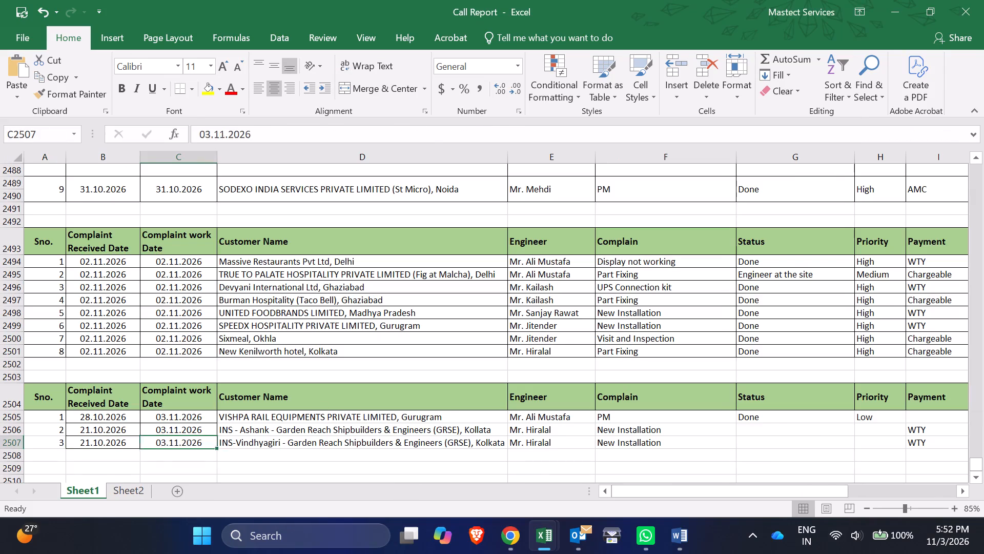
pyautogui.press('Right')
pyautogui.hotkey('ctrl', 's')
pyautogui.hotkey('ctrl', 's')
# Enter serial number 4 in the Sno. column below call 3 and save the Call Report.
pyautogui.press('Down')
pyautogui.press('Left')
pyautogui.press('Left')
pyautogui.press('Left')
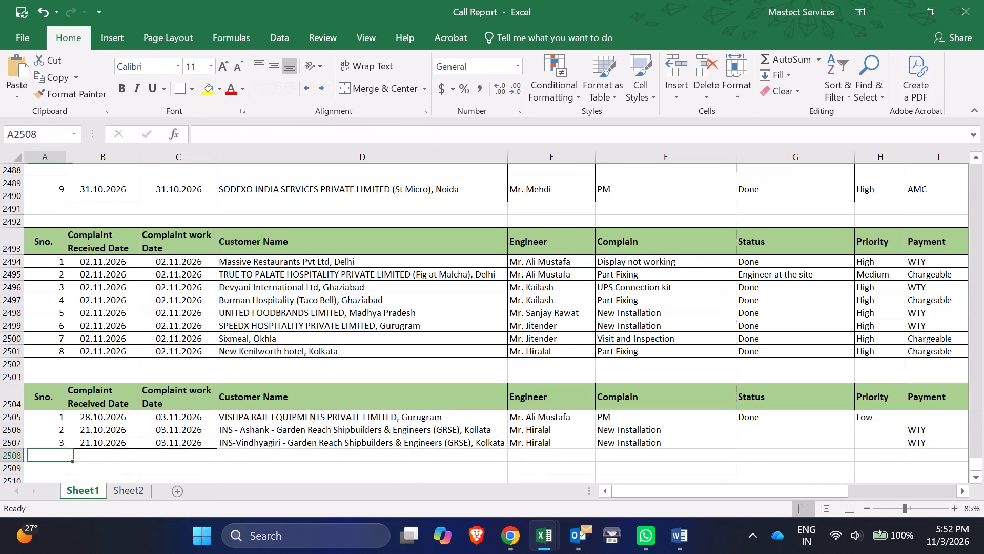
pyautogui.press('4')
pyautogui.press('Return')
pyautogui.press('Up')
pyautogui.press('Right')
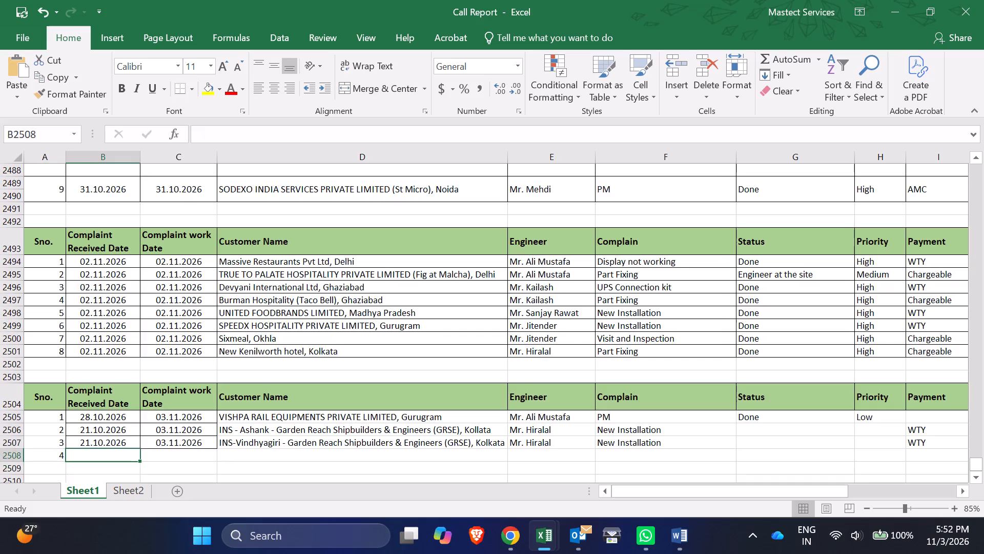
pyautogui.hotkey('ctrl', 's')
# Check call 4 in Daily Calls, copy 03.11.2026 from call 1 into call 4's received and work dates, and save the Call Report.
pyautogui.hotkey('alt', 'Tab')
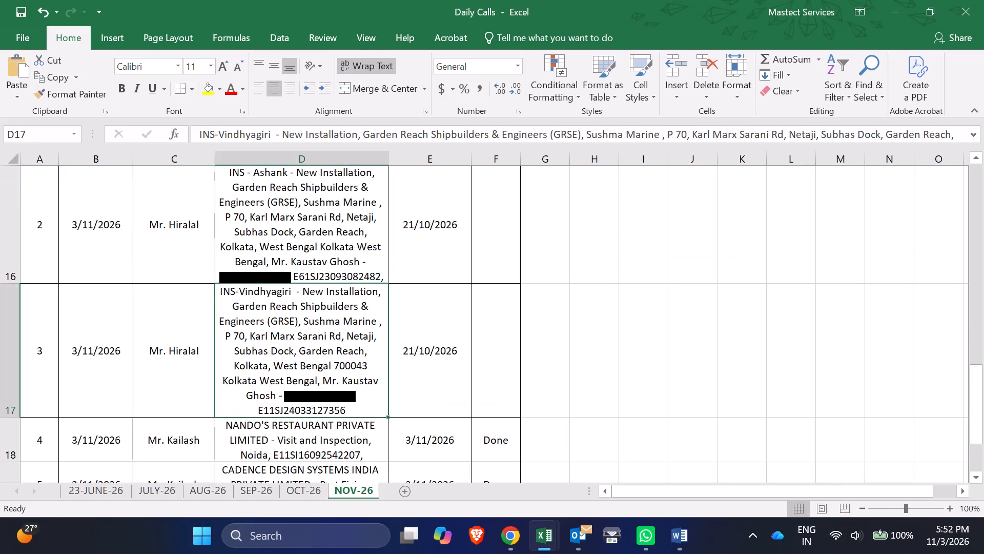
pyautogui.scroll(-4, 399, 328)
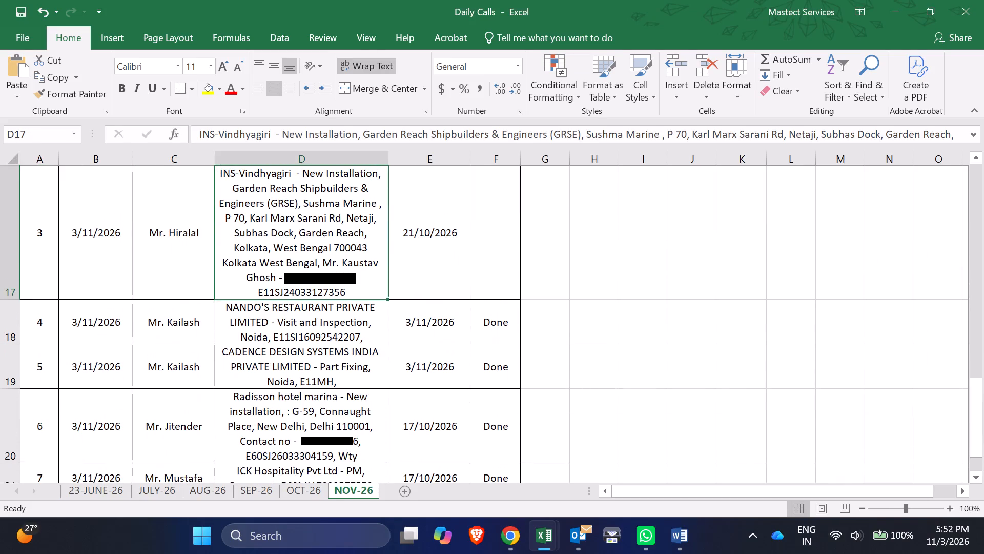
pyautogui.hotkey('alt', 'Tab')
pyautogui.click(156, 411)
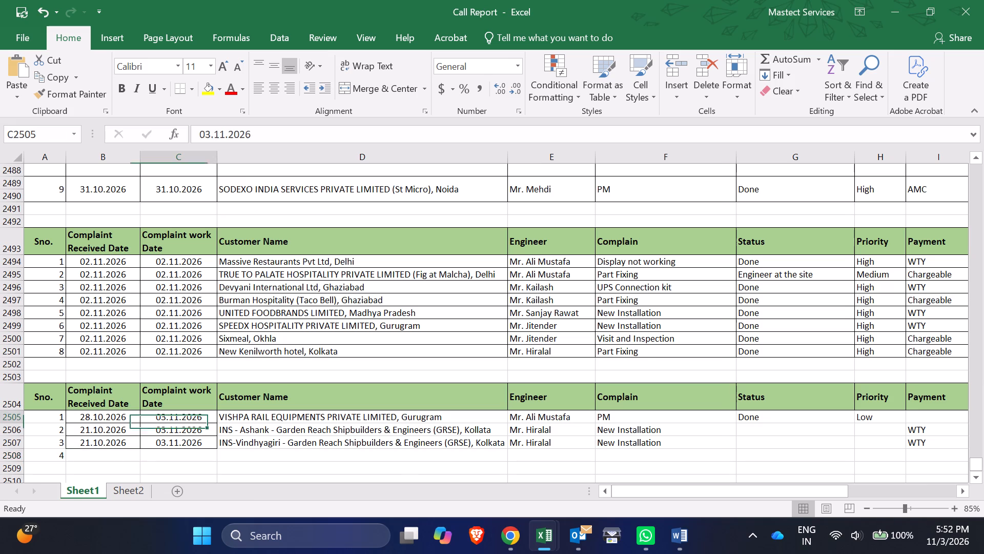
pyautogui.hotkey('ctrl', 'c')
pyautogui.click(113, 459)
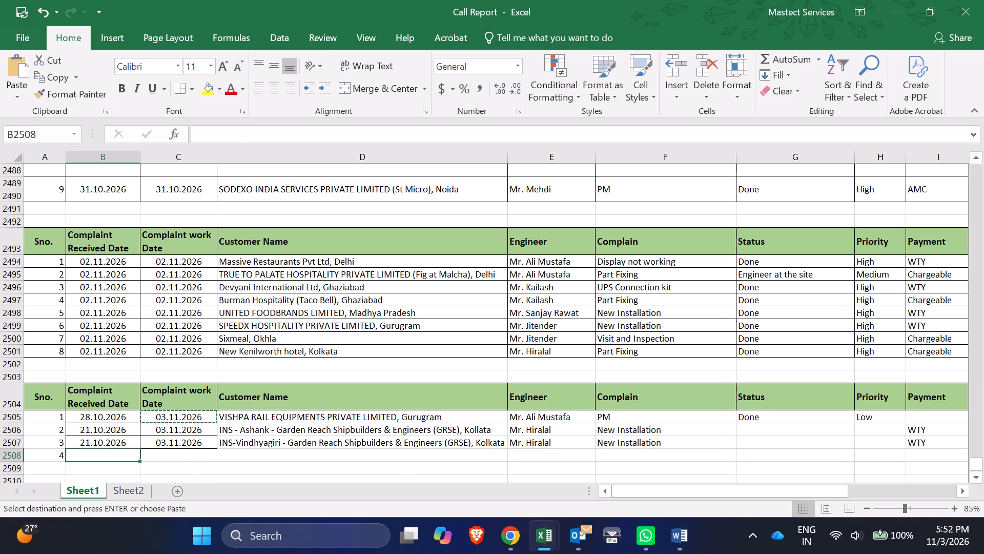
pyautogui.hotkey('ctrl', 'v')
pyautogui.click(159, 457)
pyautogui.hotkey('ctrl', 'v')
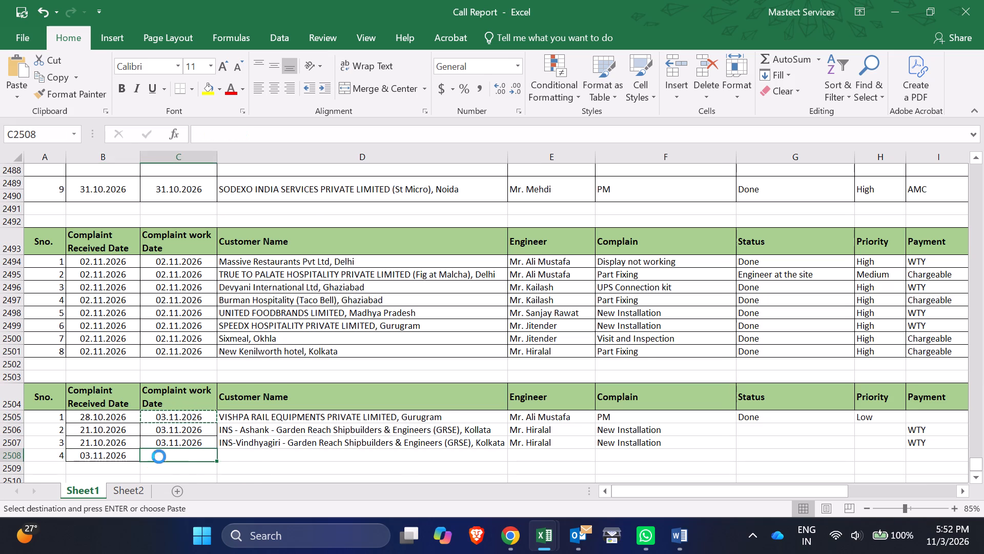
pyautogui.hotkey('ctrl', 's')
pyautogui.press('Return')
pyautogui.press('Right')
pyautogui.hotkey('ctrl', 's')
pyautogui.press('Up')
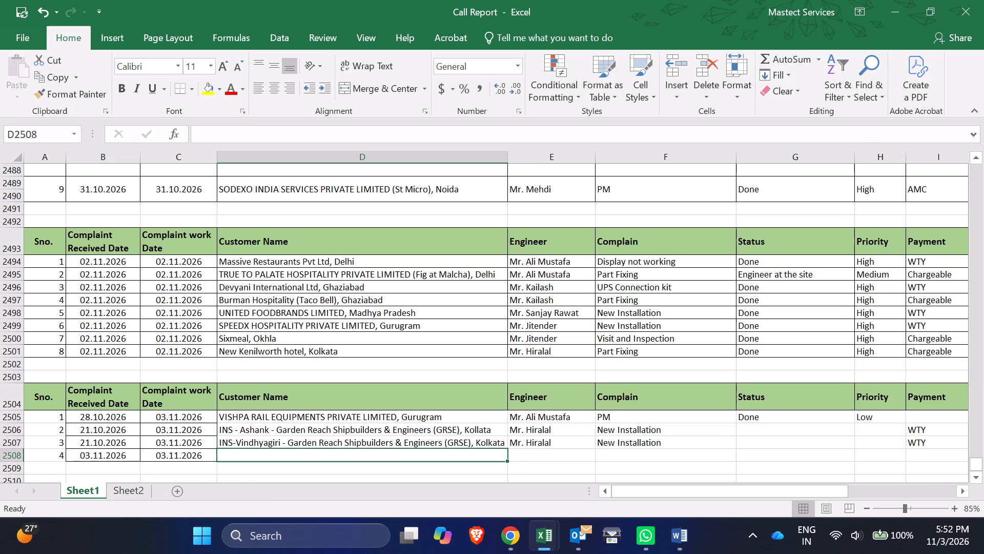
# Switch to Daily Calls and select call 4's details entry for NANDO'S RESTAURANT PRIVATE LIMITED, Noida.
pyautogui.hotkey('alt', 'Tab')
pyautogui.click(292, 329)
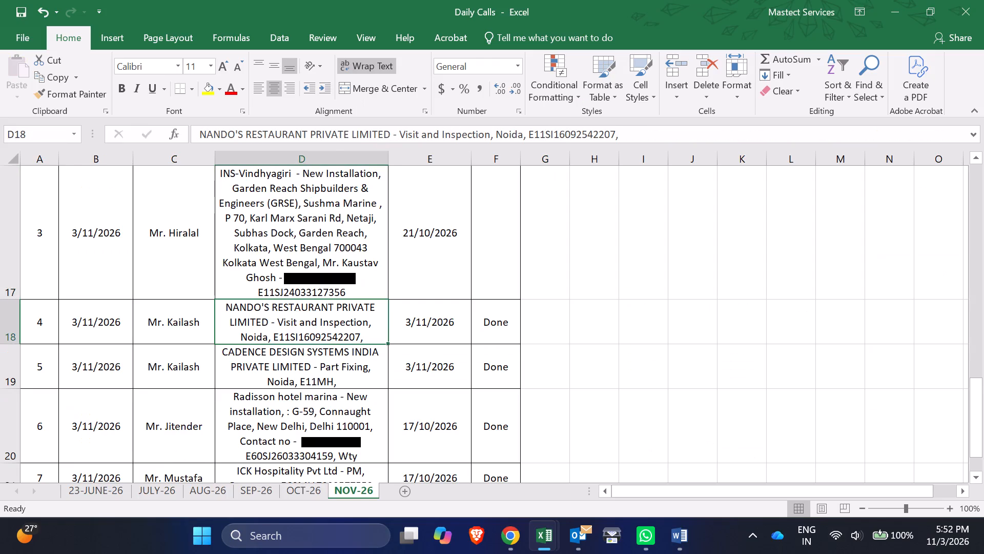
# Copy the customer name NANDO'S RESTAURANT PRIVATE LIMITED from call 4 in Daily Calls and switch to the Call Report.
pyautogui.click(195, 141)
pyautogui.hotkey('shift', 'Right')
pyautogui.hotkey('shift', 'Right')
pyautogui.hotkey('shift', 'Right')
pyautogui.hotkey('shift', 'Right')
pyautogui.hotkey('shift', 'Right')
pyautogui.hotkey('shift', 'Right')
pyautogui.hotkey('shift', 'Right')
pyautogui.hotkey('shift', 'Right')
pyautogui.hotkey('shift', 'Right')
pyautogui.hotkey('shift', 'Right')
pyautogui.hotkey('shift', 'Right')
pyautogui.hotkey('shift', 'Right')
pyautogui.hotkey('shift', 'Right')
pyautogui.hotkey('shift', 'Right')
pyautogui.hotkey('shift', 'Right')
pyautogui.hotkey('shift', 'Right')
pyautogui.hotkey('shift', 'Right')
pyautogui.hotkey('shift', 'Right')
pyautogui.hotkey('shift', 'Right')
pyautogui.hotkey('shift', 'Right')
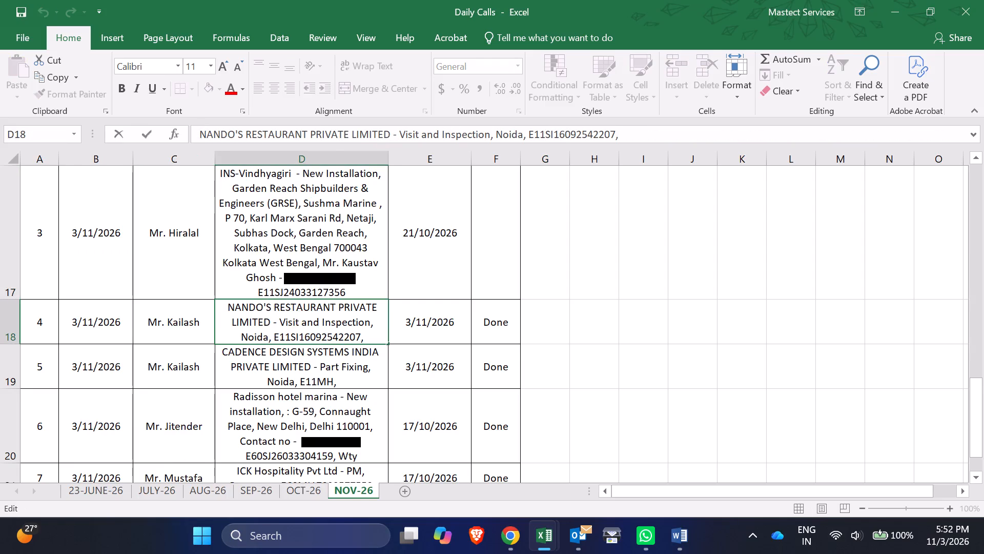
pyautogui.hotkey('shift', 'Right')
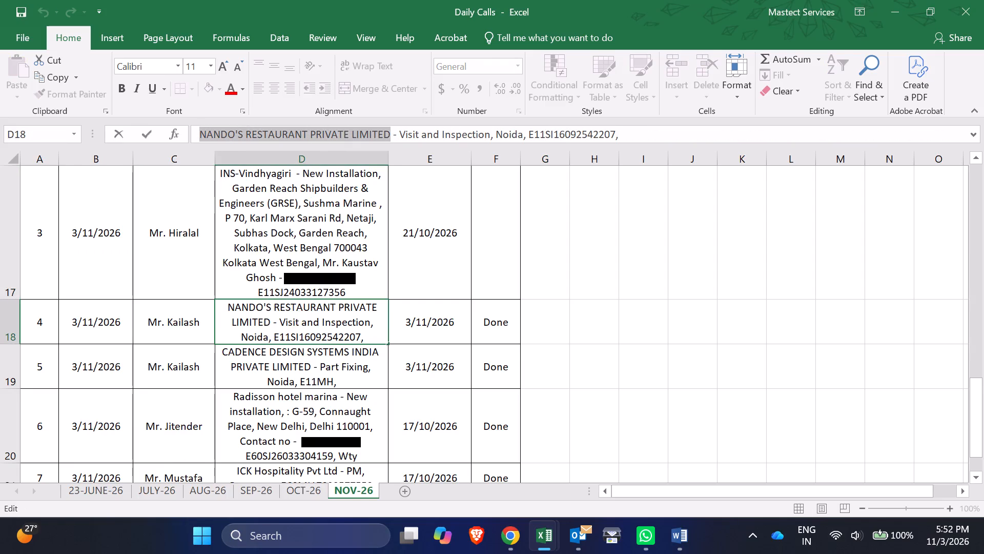
pyautogui.hotkey('ctrl', 'c')
pyautogui.hotkey('alt', 'Tab')
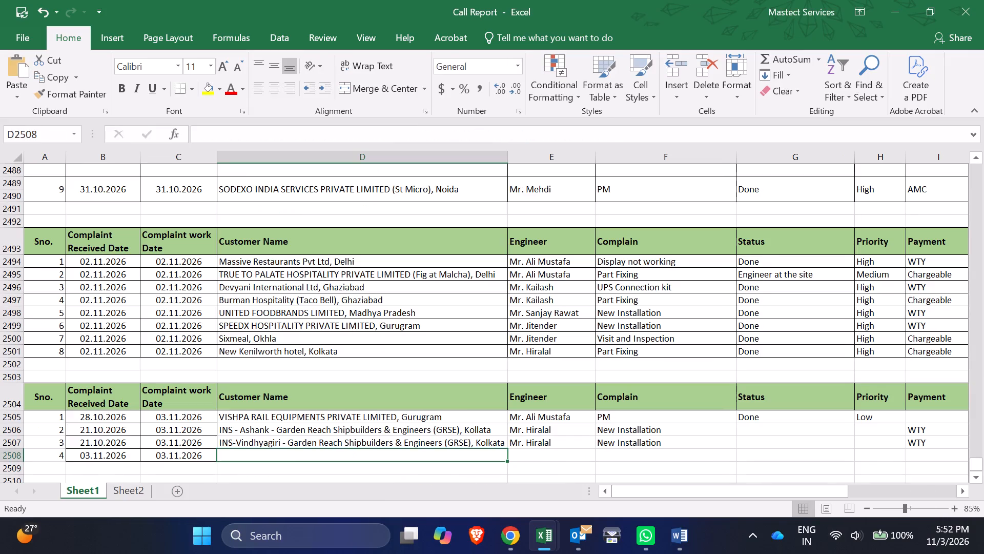
# Enter NANDO'S RESTAURANT PRIVATE LIMITED, Noida as call 4's customer name, using the copied name plus the city, and save the Call Report.
pyautogui.hotkey('ctrl', 'v')
pyautogui.click(411, 132)
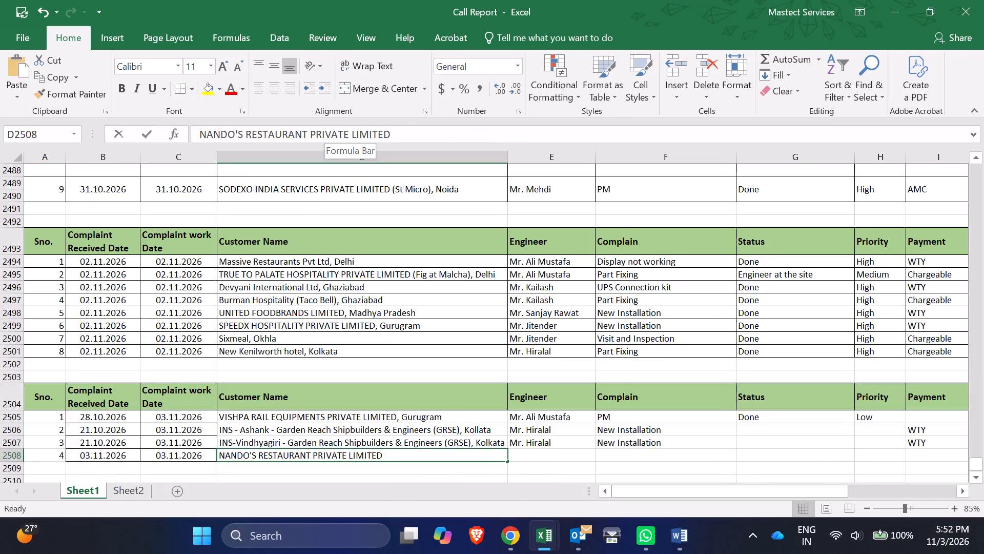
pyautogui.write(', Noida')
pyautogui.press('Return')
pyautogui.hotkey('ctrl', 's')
# Look up call 4's engineer in Daily Calls, enter Mr. Kailash as its engineer in the Call Report, and save.
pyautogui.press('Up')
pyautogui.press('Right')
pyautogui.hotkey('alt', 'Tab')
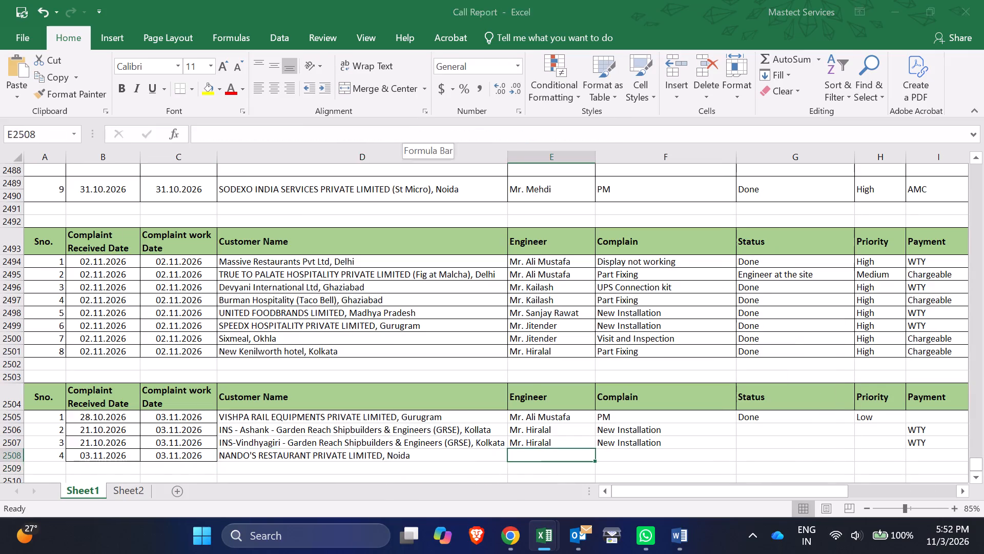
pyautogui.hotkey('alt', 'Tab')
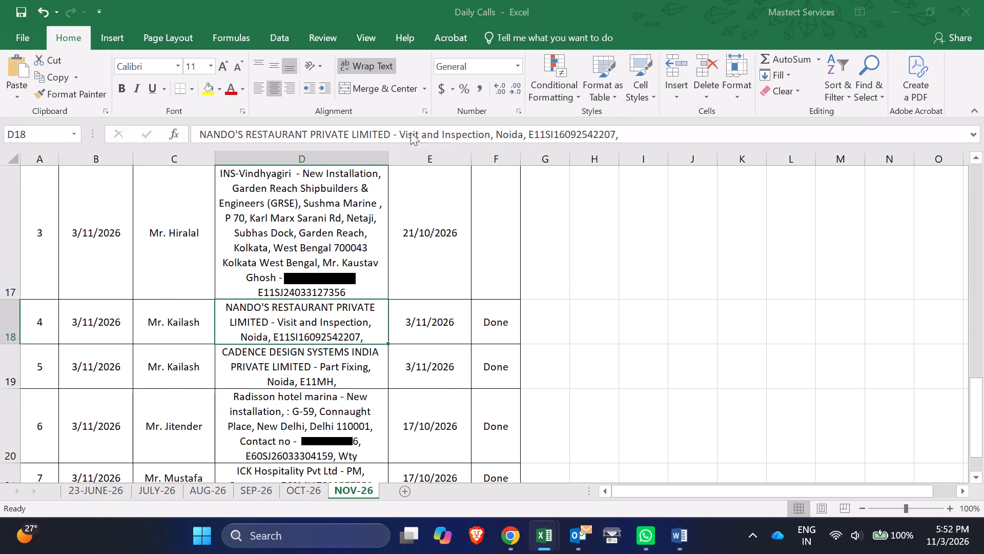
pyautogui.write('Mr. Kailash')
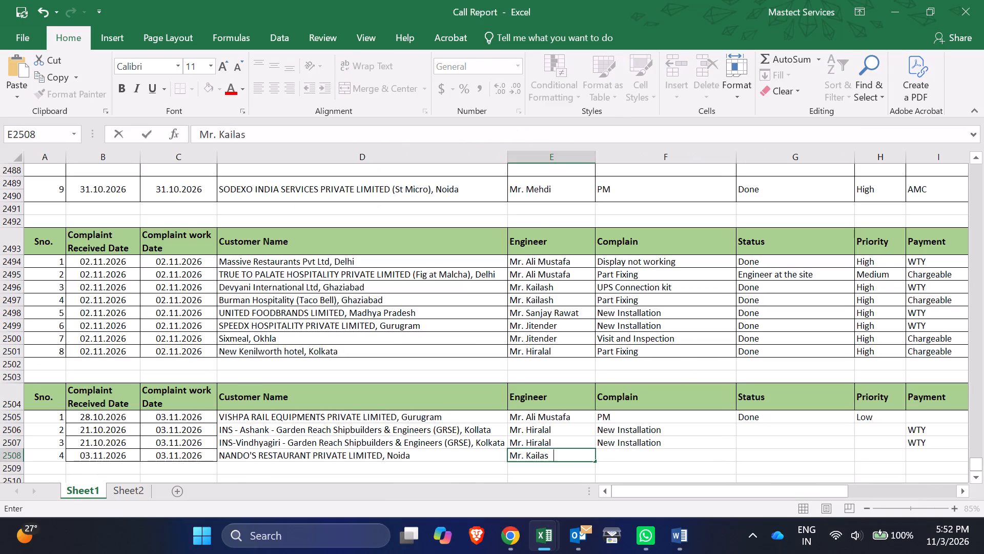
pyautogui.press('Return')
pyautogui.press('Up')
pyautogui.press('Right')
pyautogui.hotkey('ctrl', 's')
# Look up call 4's complaint in Daily Calls, enter Visit and Inspection as its complaint in the Call Report, and save.
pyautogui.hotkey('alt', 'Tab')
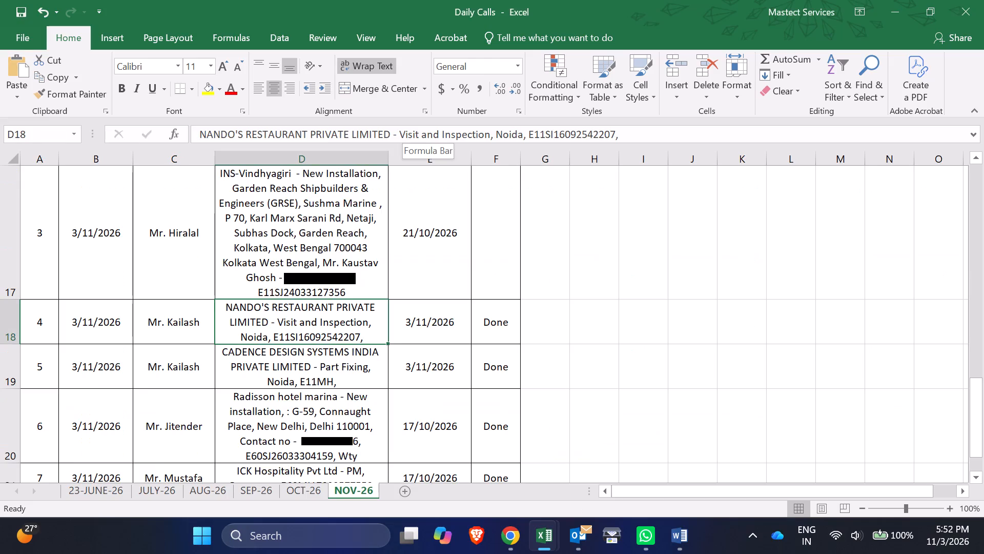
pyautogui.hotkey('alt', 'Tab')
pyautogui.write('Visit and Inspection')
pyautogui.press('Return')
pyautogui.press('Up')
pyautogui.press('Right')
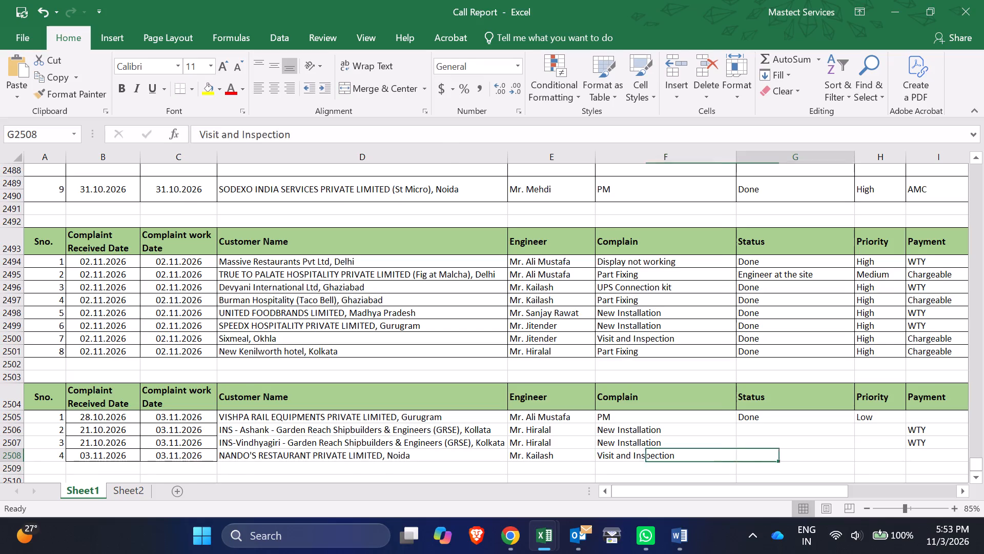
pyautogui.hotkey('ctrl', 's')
# Switch to Daily Calls to check call 4's status.
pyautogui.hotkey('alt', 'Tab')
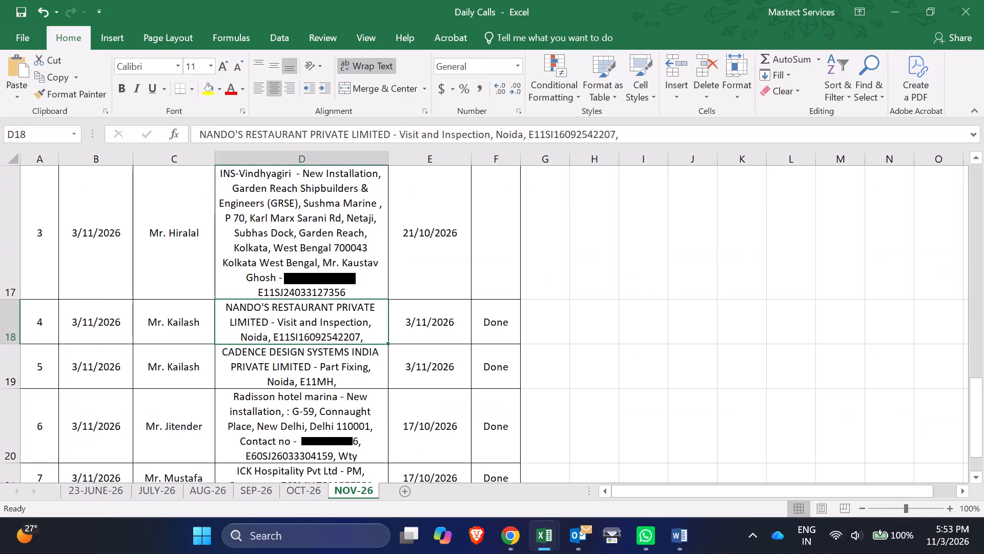
# In the Call Report, set call 4's status to Done and its priority to High, checking the call in Daily Calls.
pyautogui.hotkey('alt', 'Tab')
pyautogui.write('Done')
pyautogui.press('Return')
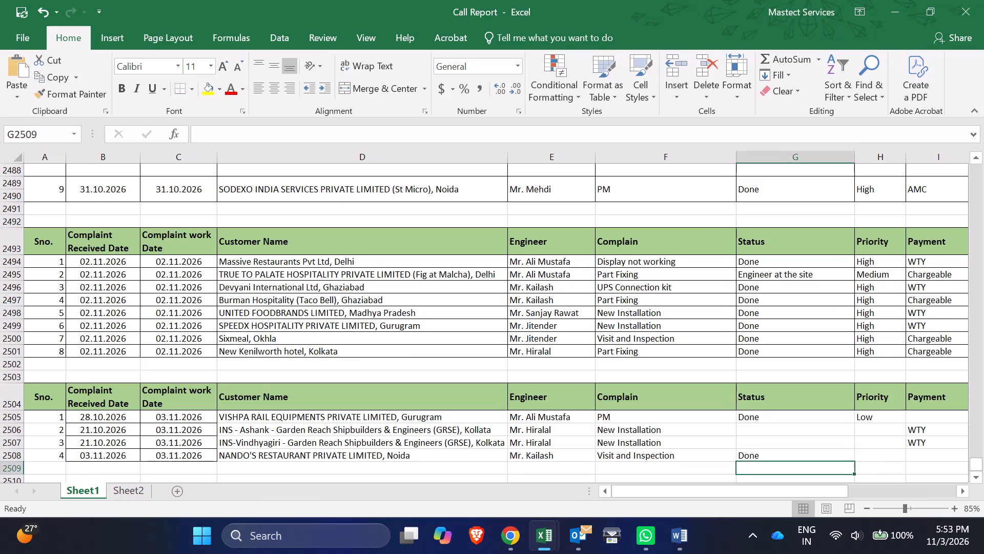
pyautogui.press('Up')
pyautogui.press('Right')
pyautogui.hotkey('alt', 'Tab')
pyautogui.hotkey('alt', 'Tab')
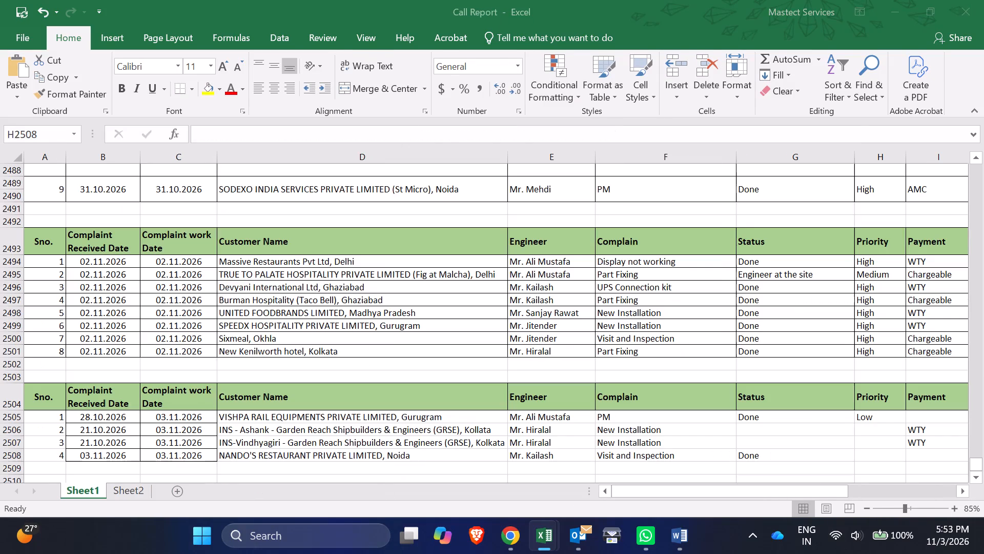
pyautogui.hotkey('alt', 'Tab')
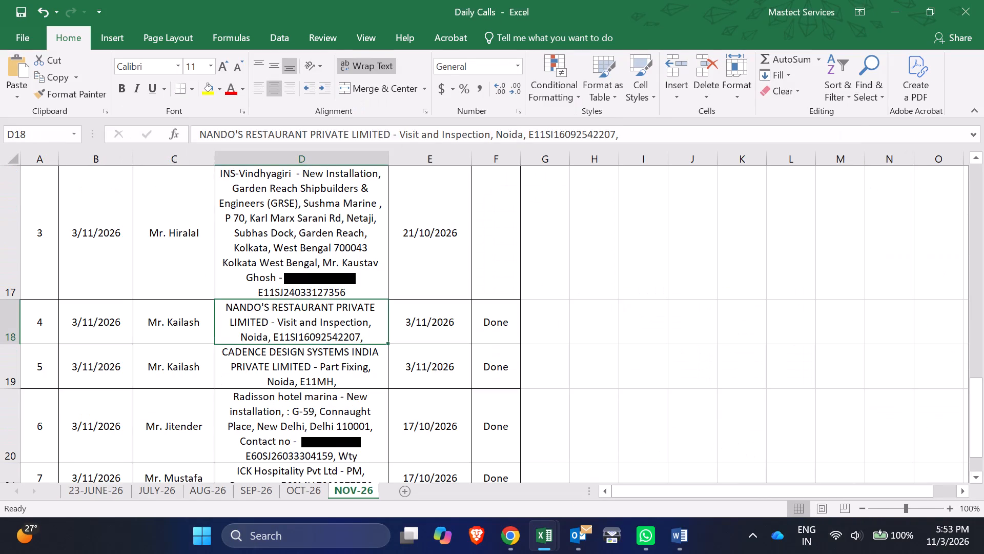
pyautogui.hotkey('alt', 'Tab')
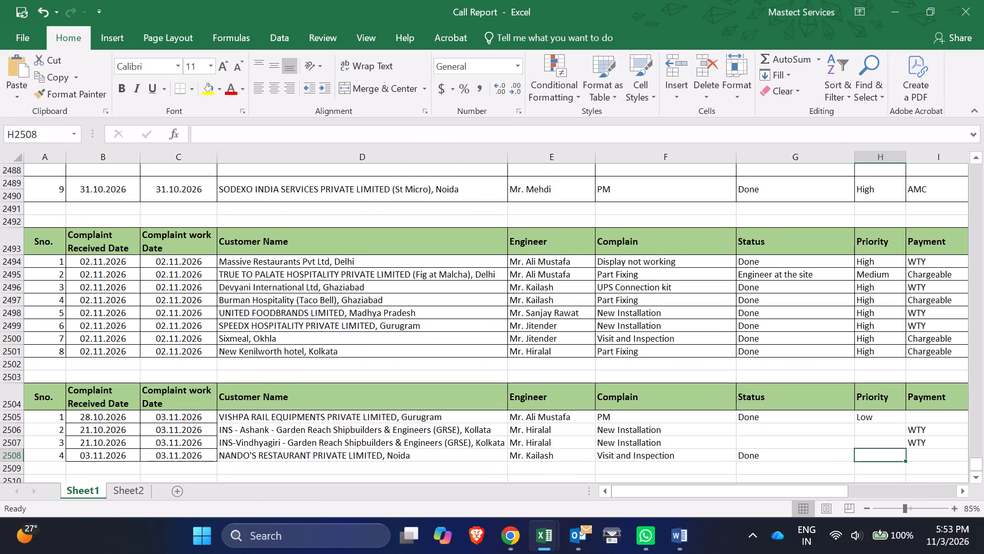
pyautogui.hotkey('alt', 'Tab')
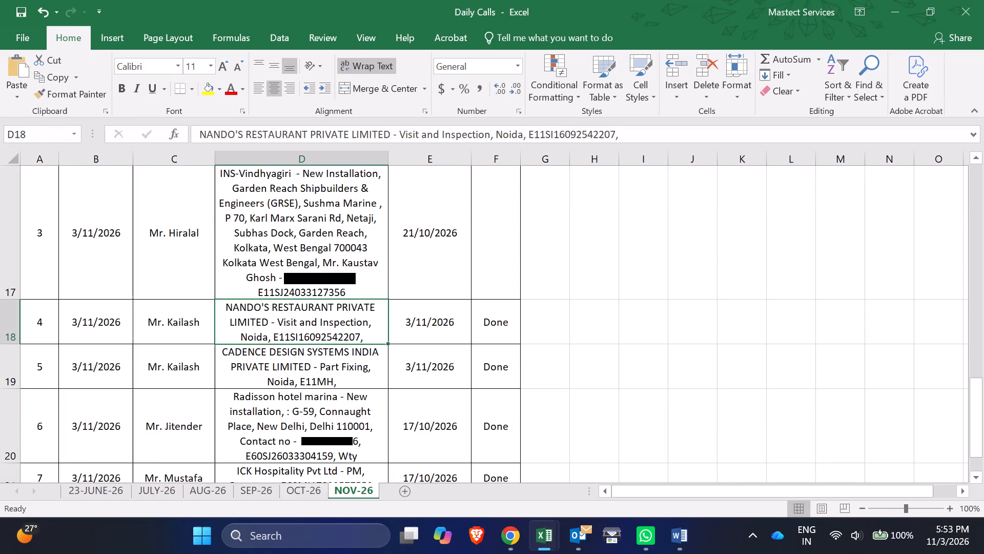
pyautogui.hotkey('alt', 'Tab')
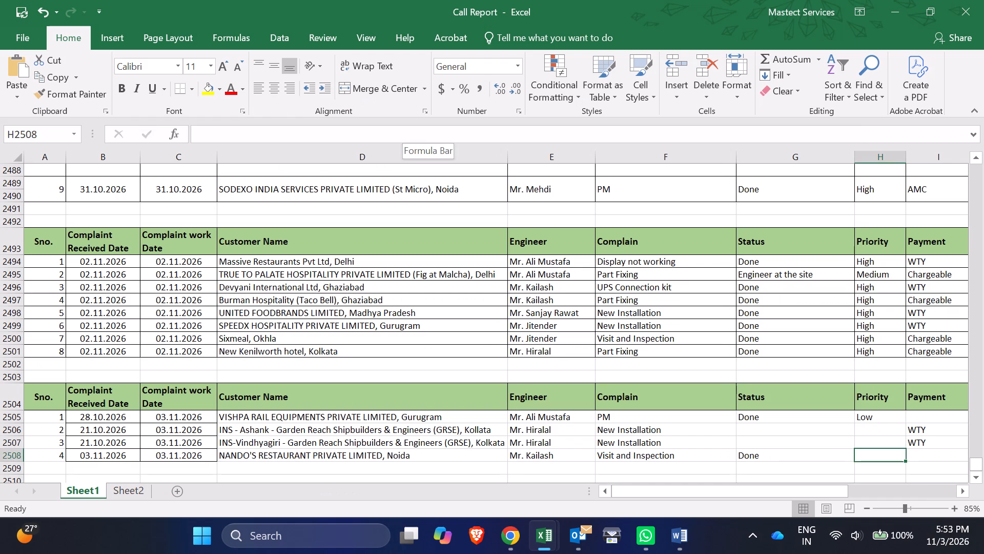
pyautogui.write('High')
pyautogui.press('Return')
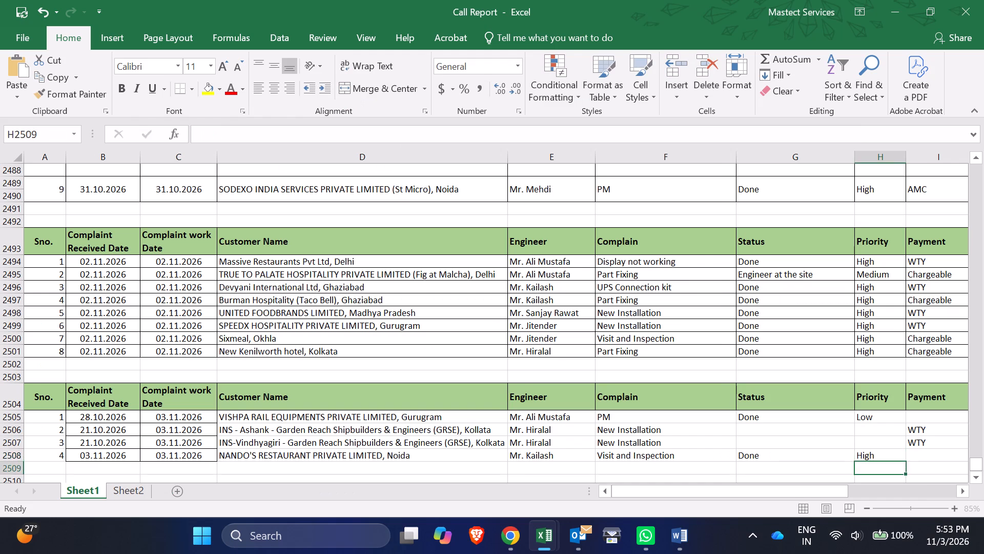
pyautogui.press('Up')
pyautogui.press('Right')
pyautogui.hotkey('alt', 'Tab')
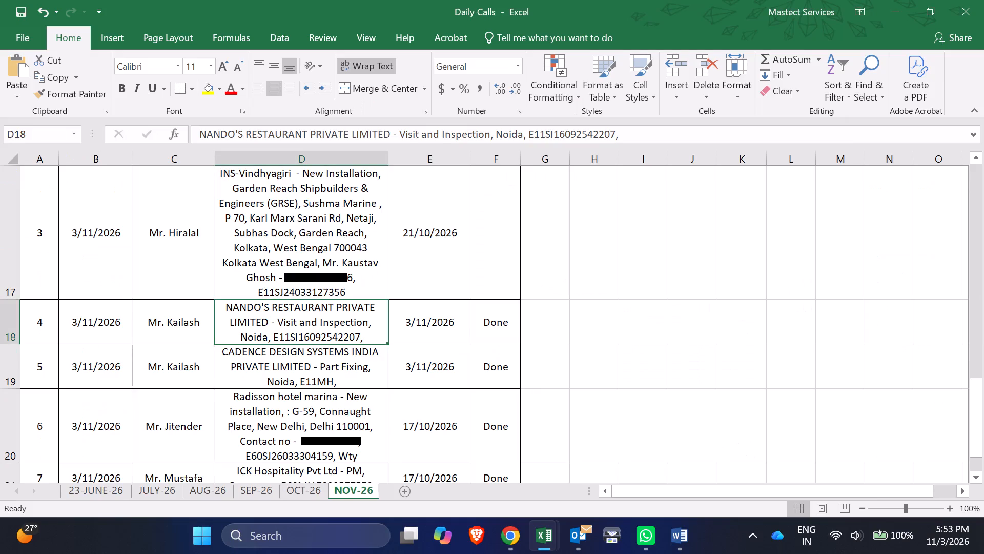
pyautogui.hotkey('alt', 'Tab')
pyautogui.press('Right')
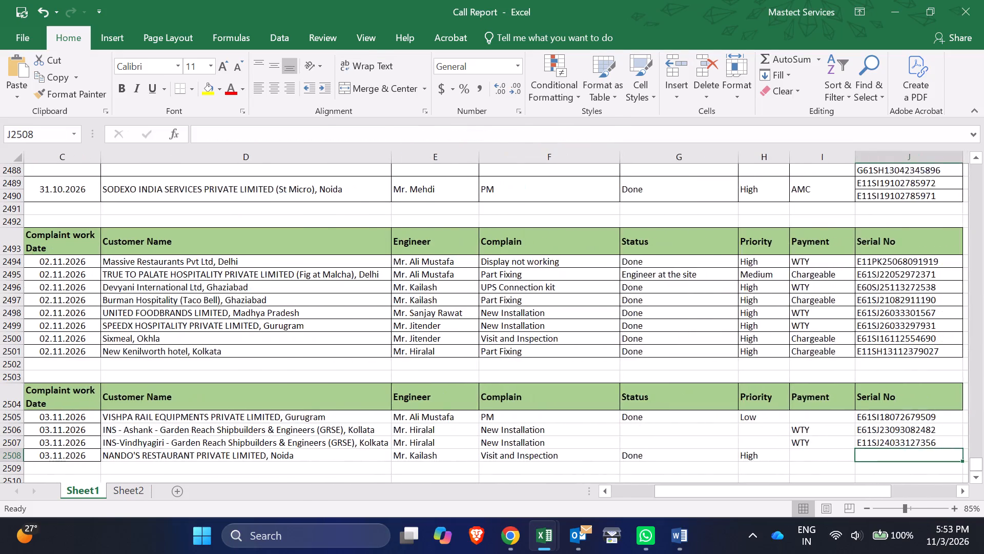
pyautogui.hotkey('alt', 'Tab')
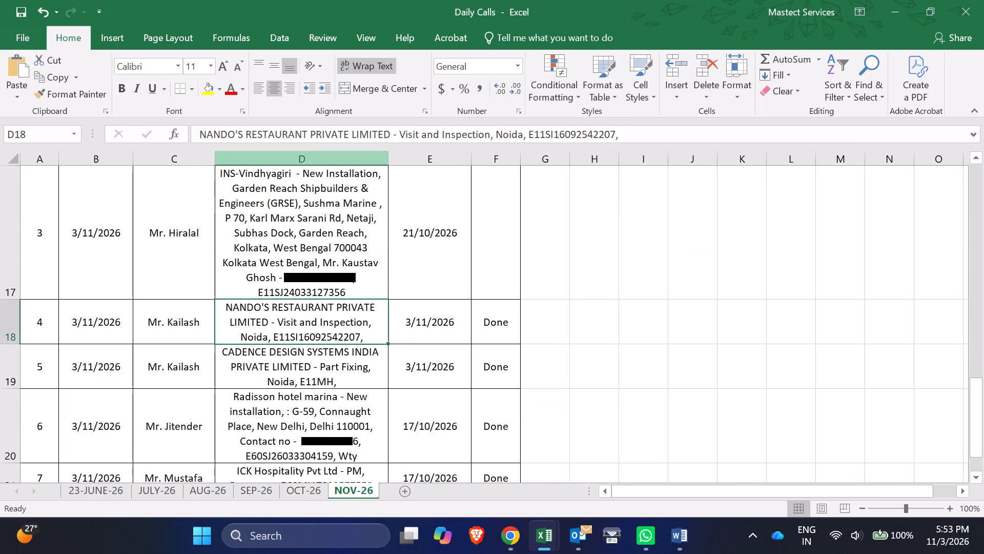
pyautogui.doubleClick(315, 338)
pyautogui.doubleClick(315, 338)
pyautogui.hotkey('ctrl', 'c')
pyautogui.hotkey('alt', 'Tab')
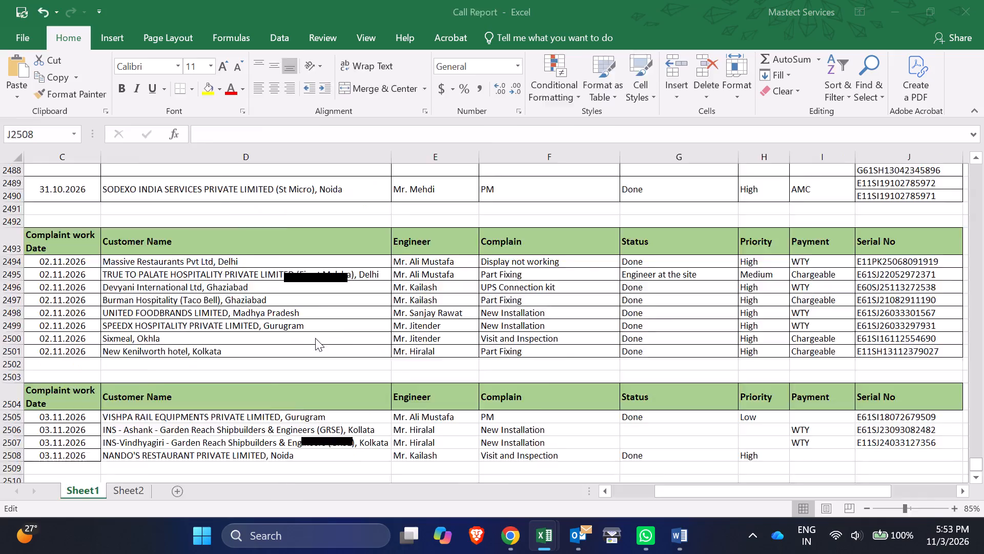
pyautogui.hotkey('ctrl', 'v')
pyautogui.press('Return')
# Start the next row with Sno. 5, fill both 03.11.2026 dates down from call 4, and save the Call Report.
pyautogui.press('Left')
pyautogui.press('Left')
pyautogui.press('Left')
pyautogui.press('Left')
pyautogui.press('Left')
pyautogui.press('Left')
pyautogui.press('Left')
pyautogui.press('Left')
pyautogui.press('Left')
pyautogui.press('Left')
pyautogui.press('Left')
pyautogui.press('Left')
pyautogui.press('Left')
pyautogui.press('Left')
pyautogui.press('Left')
pyautogui.press('Left')
pyautogui.press('Left')
pyautogui.press('Left')
pyautogui.press('Left')
pyautogui.press('Left')
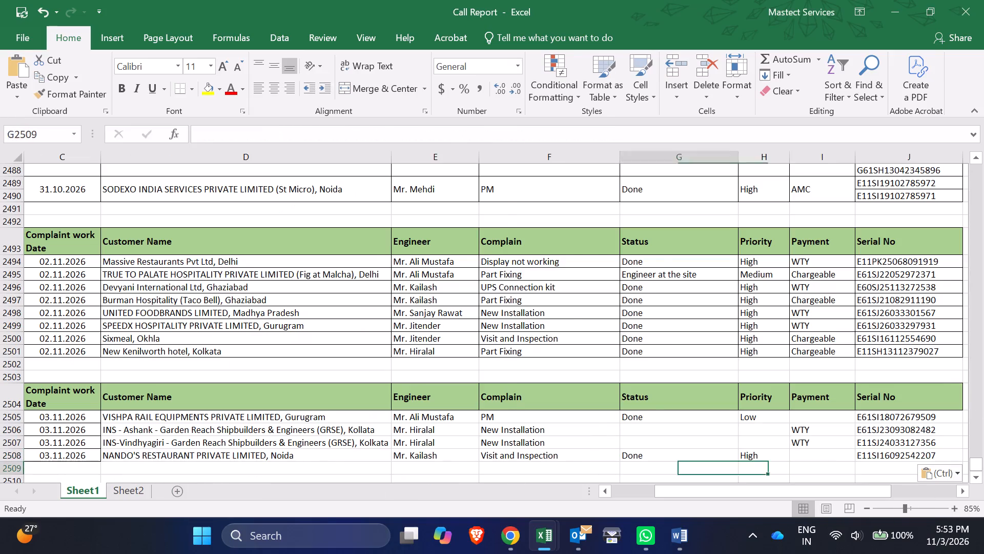
pyautogui.press('5')
pyautogui.press('Return')
pyautogui.press('Up')
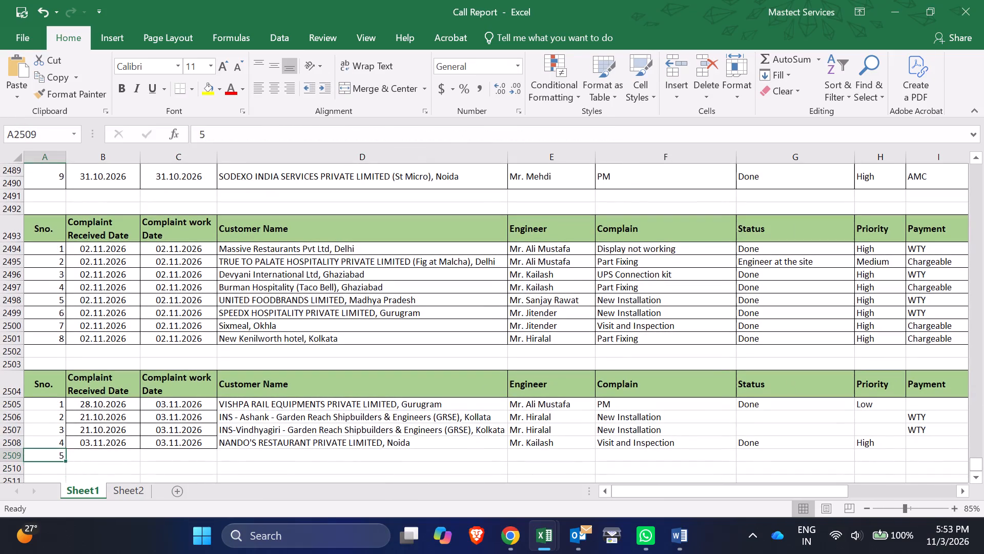
pyautogui.press('Right')
pyautogui.hotkey('ctrl', 's')
pyautogui.hotkey('shift', 'Right')
pyautogui.hotkey('ctrl', 'd')
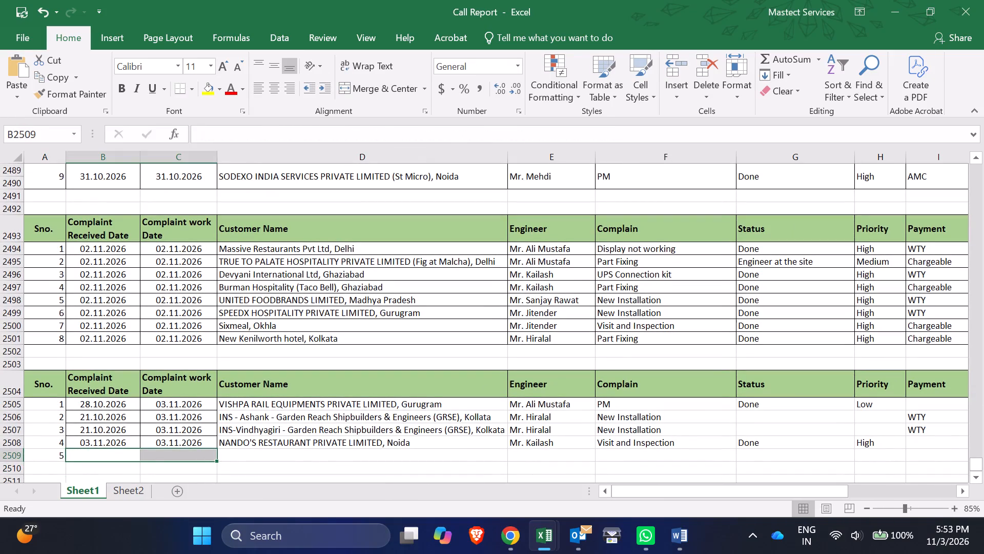
pyautogui.press('Right')
pyautogui.press('Right')
pyautogui.hotkey('ctrl', 's')
# Copy CADENCE DESIGN SYSTEMS INDIA PRIVATE LIMITED from Daily Calls into call 5's Customer Name, append ", Noida", and save the Call Report.
pyautogui.hotkey('alt', 'Tab')
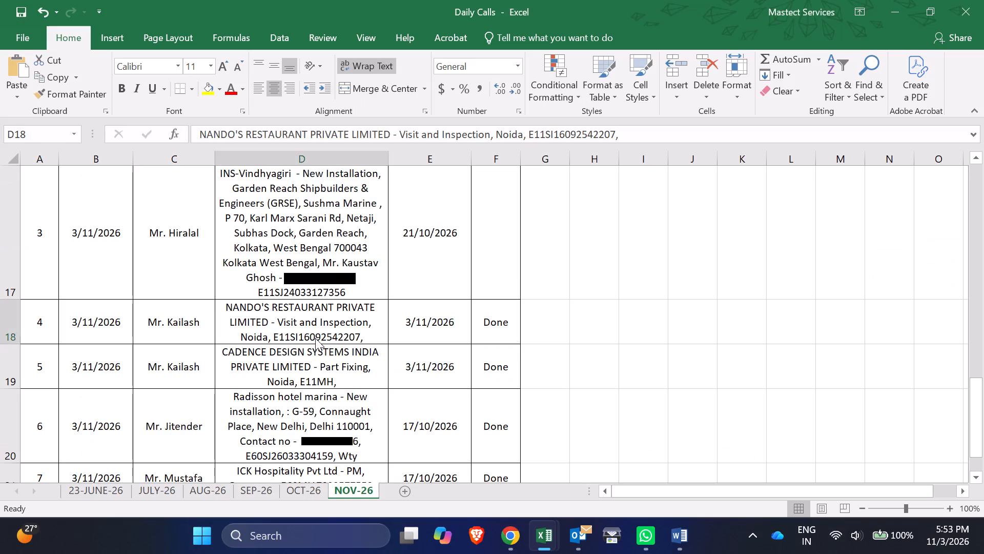
pyautogui.click(322, 354)
pyautogui.click(193, 130)
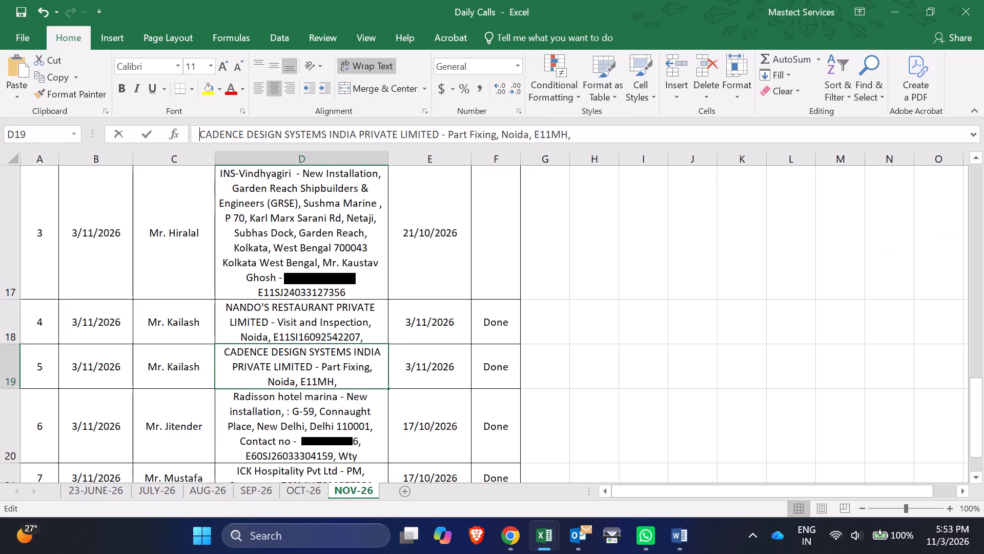
pyautogui.hotkey('shift', 'Right')
pyautogui.hotkey('shift', 'Right')
pyautogui.hotkey('shift', 'Right')
pyautogui.hotkey('shift', 'Right')
pyautogui.hotkey('shift', 'Right')
pyautogui.hotkey('shift', 'Right')
pyautogui.hotkey('shift', 'Right')
pyautogui.hotkey('shift', 'Right')
pyautogui.hotkey('shift', 'Right')
pyautogui.hotkey('shift', 'Right')
pyautogui.hotkey('shift', 'Right')
pyautogui.hotkey('shift', 'Right')
pyautogui.hotkey('shift', 'Right')
pyautogui.hotkey('shift', 'Right')
pyautogui.hotkey('shift', 'Right')
pyautogui.hotkey('shift', 'Right')
pyautogui.hotkey('shift', 'Right')
pyautogui.hotkey('shift', 'Right')
pyautogui.hotkey('shift', 'Right')
pyautogui.hotkey('shift', 'Right')
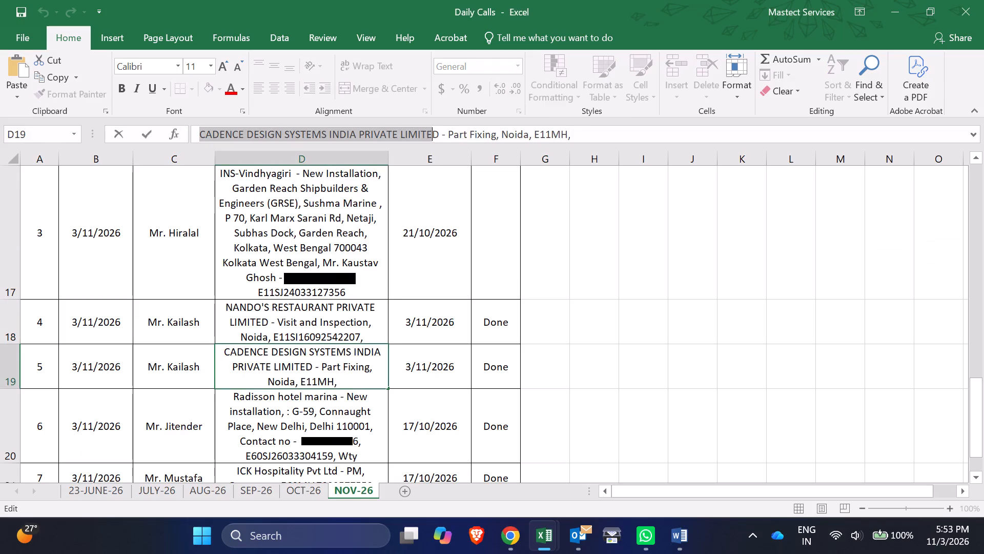
pyautogui.hotkey('shift', 'Left')
pyautogui.hotkey('ctrl', 'c')
pyautogui.hotkey('alt', 'Tab')
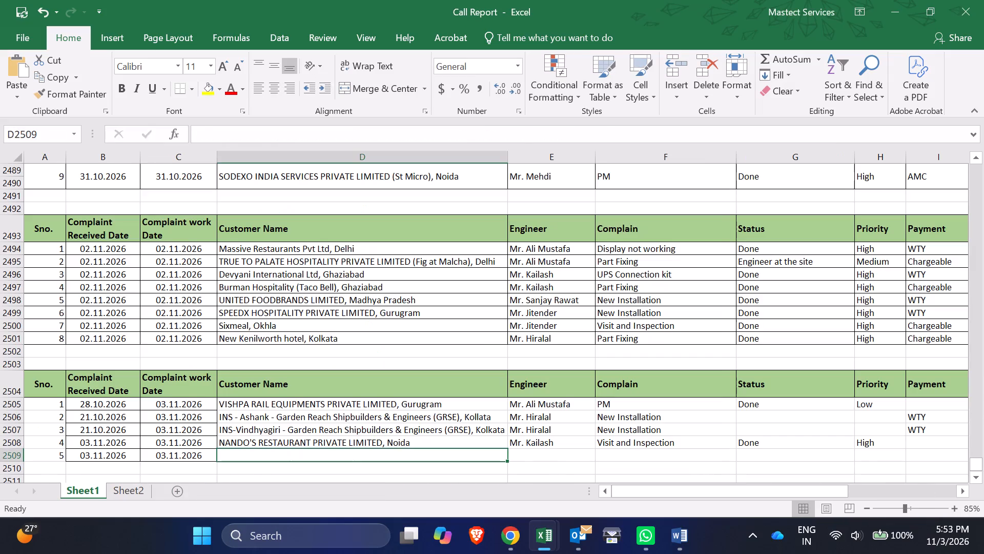
pyautogui.hotkey('ctrl', 'v')
pyautogui.click(448, 130)
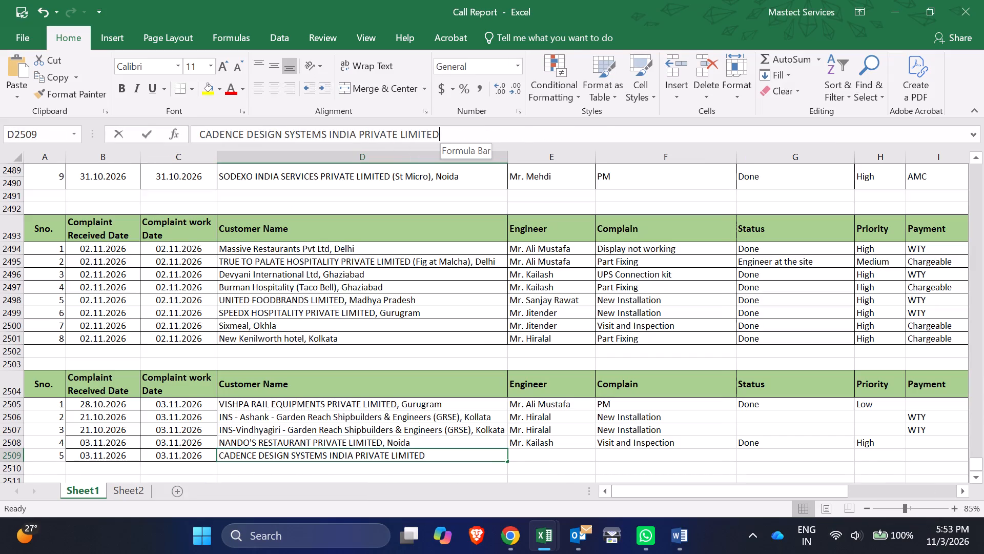
pyautogui.write(', Noida')
pyautogui.press('Return')
pyautogui.press('Up')
pyautogui.press('Right')
pyautogui.hotkey('ctrl', 's')
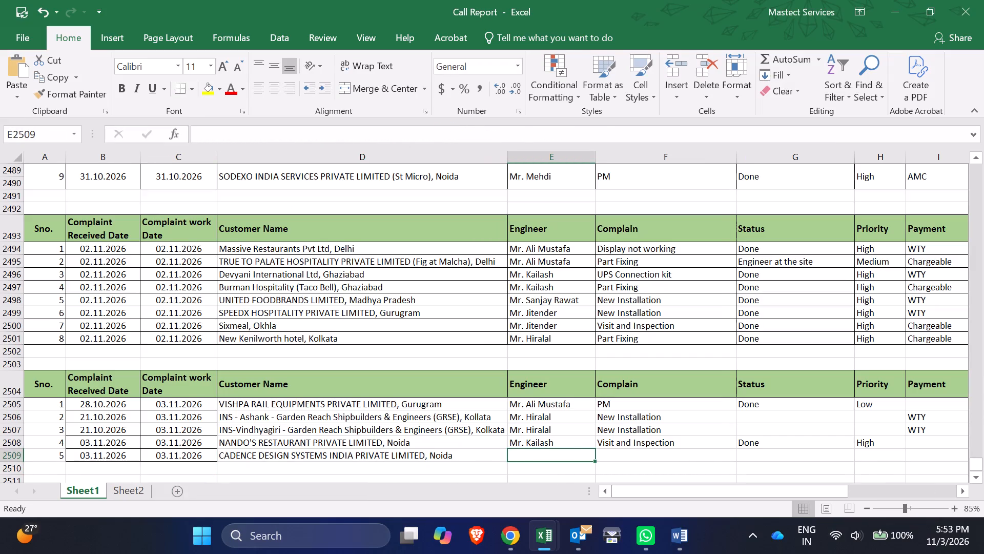
# Fill the engineer Mr. Kailash down to call 5, save, and enter Part Fixing as its complaint after checking Daily Calls.
pyautogui.hotkey('ctrl', 'd')
pyautogui.press('Right')
pyautogui.hotkey('ctrl', 's')
pyautogui.hotkey('alt', 'Tab')
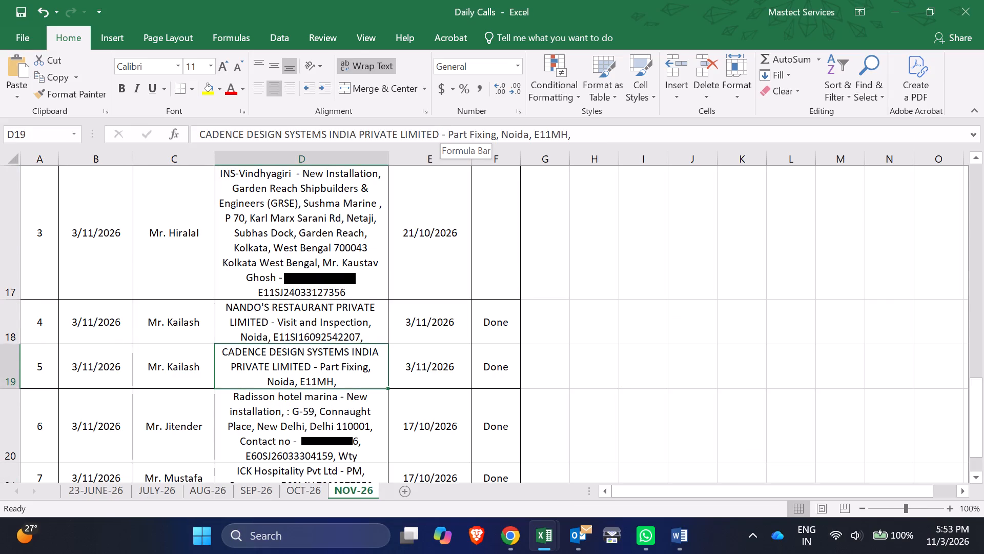
pyautogui.hotkey('alt', 'Tab')
pyautogui.write('Part Fixing')
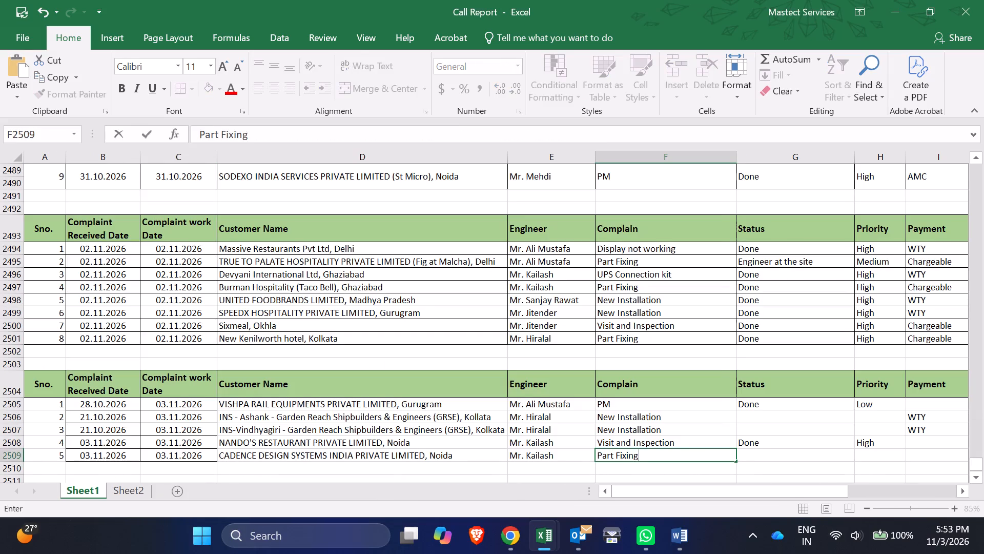
pyautogui.press('Return')
# Check call 5 in Daily Calls, fill status Done and priority High down from call 4, and save the Call Report.
pyautogui.press('Up')
pyautogui.press('Right')
pyautogui.hotkey('alt', 'Tab')
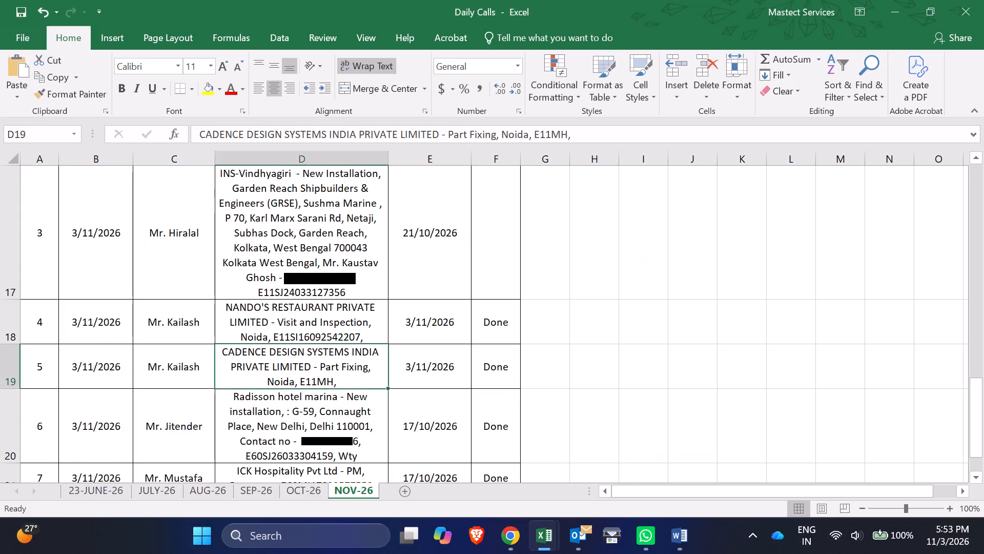
pyautogui.hotkey('alt', 'Tab')
pyautogui.hotkey('ctrl', 'd')
pyautogui.press('Right')
pyautogui.hotkey('ctrl', 'd')
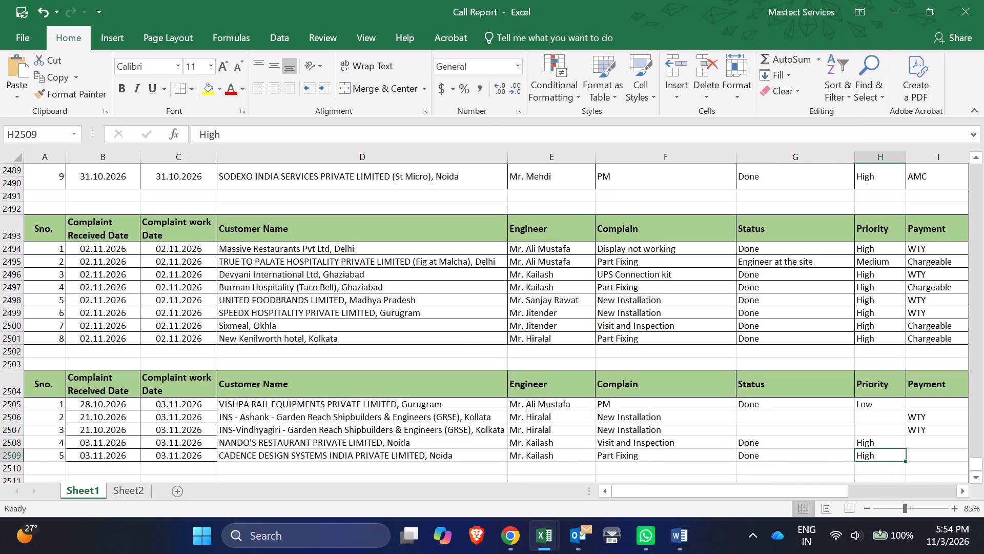
pyautogui.hotkey('ctrl', 's')
# Check call 5's payment and serial details in Daily Calls and open its description cell for editing at the E11MH code.
pyautogui.press('Right')
pyautogui.hotkey('alt', 'Tab')
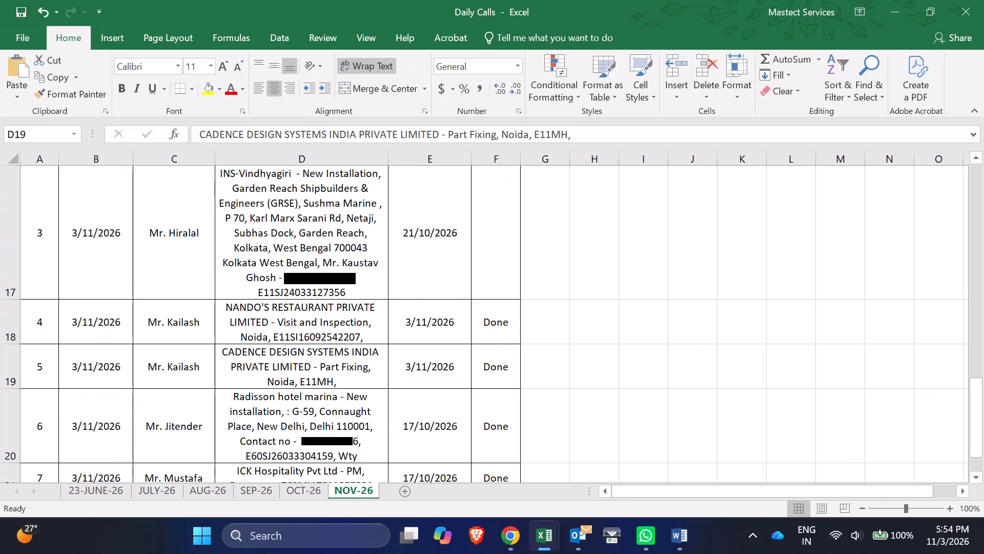
pyautogui.hotkey('alt', 'Tab')
pyautogui.press('Right')
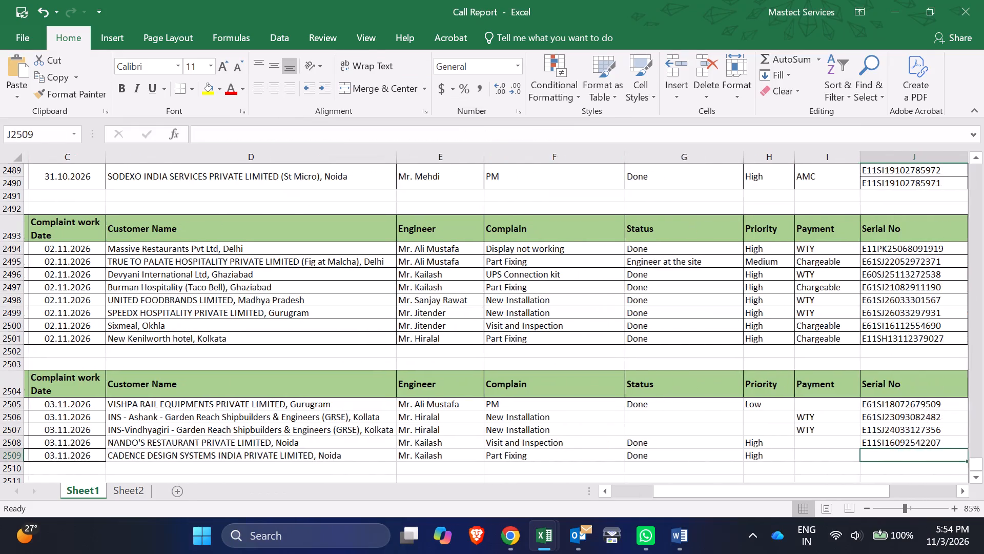
pyautogui.hotkey('alt', 'Tab')
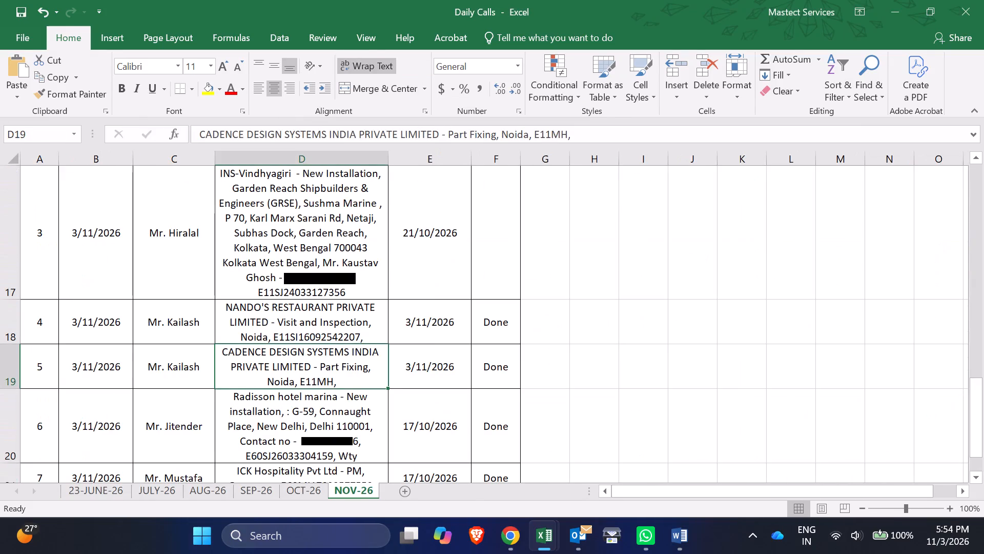
pyautogui.doubleClick(322, 382)
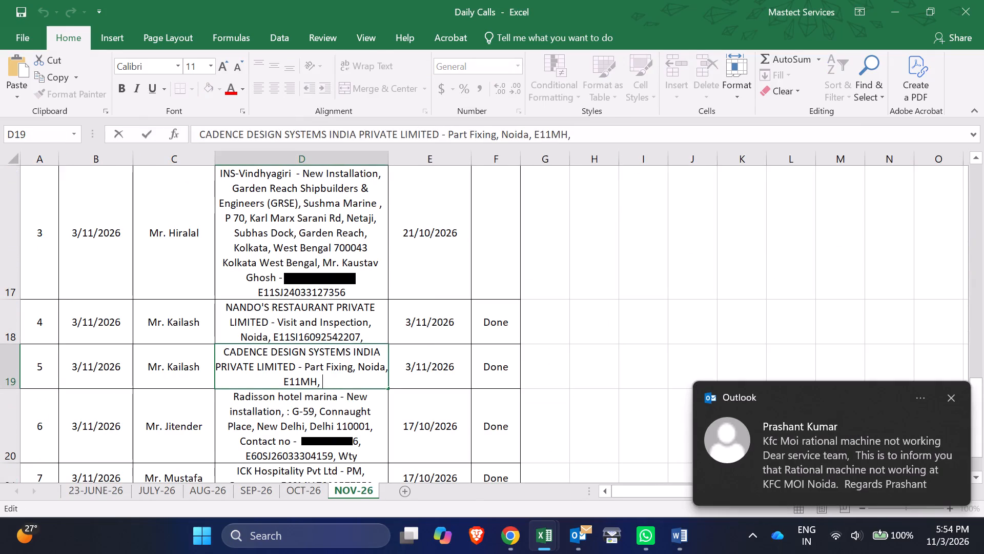
# Copy the serial code E11MH from call 5's description in Daily Calls into its Serial No in the Call Report, and save.
pyautogui.doubleClick(297, 382)
pyautogui.hotkey('ctrl', 'c')
pyautogui.hotkey('alt', 'Tab')
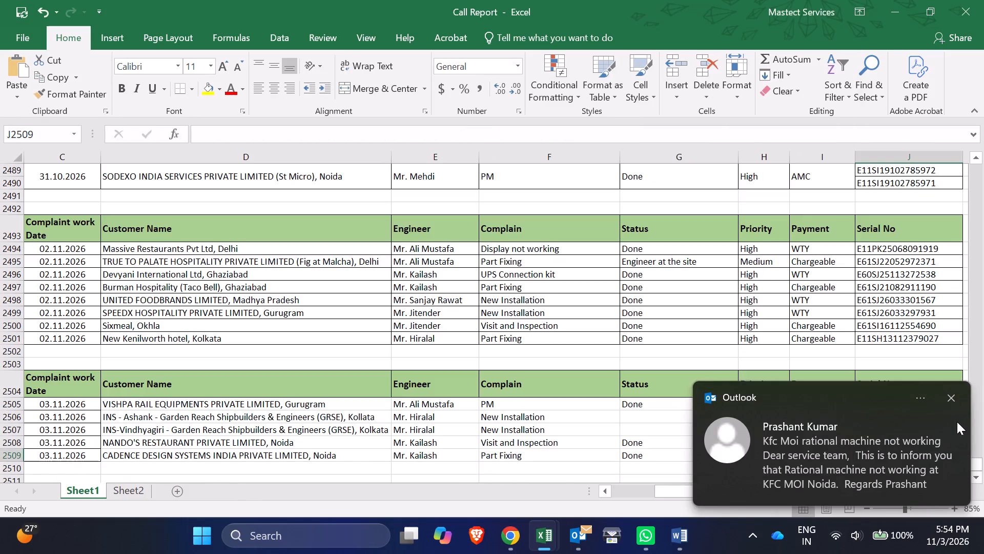
pyautogui.click(950, 400)
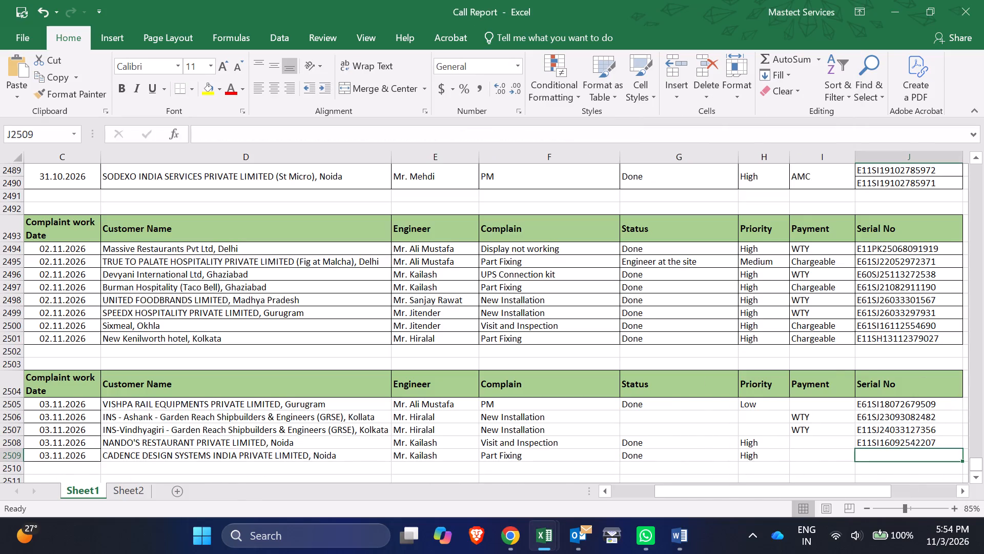
pyautogui.hotkey('ctrl', 'v')
pyautogui.press('Return')
pyautogui.hotkey('ctrl', 's')
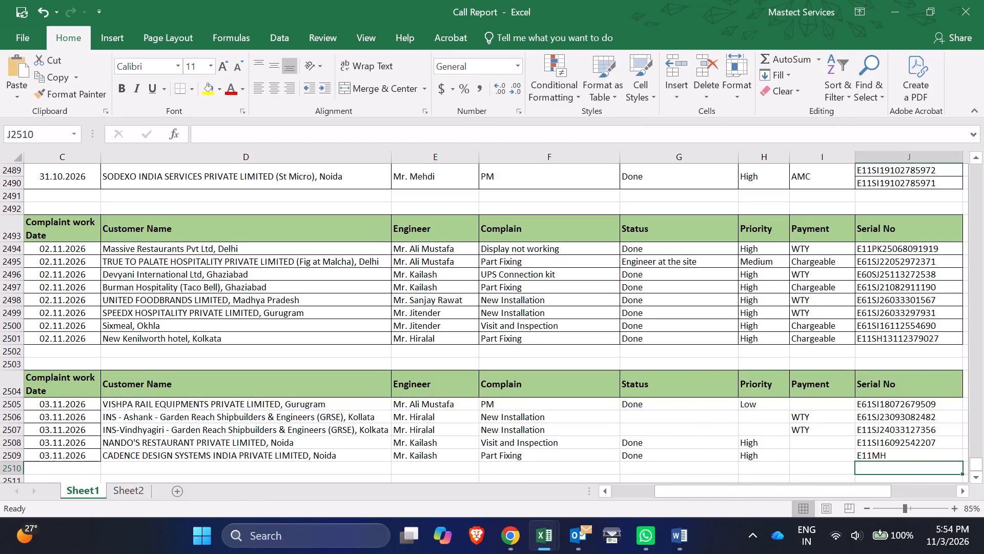
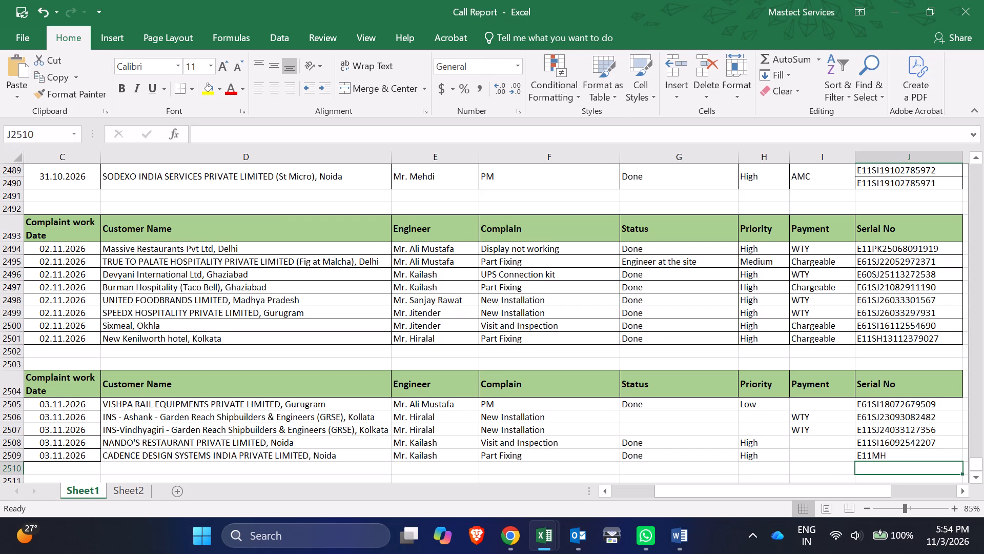
# Return to the empty Sno. cell directly below call 5 in the Call Report's 03.11.2026 table.
pyautogui.press('Left')
pyautogui.press('Left')
pyautogui.press('Left')
pyautogui.press('Left')
pyautogui.press('Left')
pyautogui.press('Left')
pyautogui.press('Left')
pyautogui.press('Left')
pyautogui.press('Left')
pyautogui.press('Left')
pyautogui.press('Left')
pyautogui.press('Left')
pyautogui.press('Left')
pyautogui.press('Left')
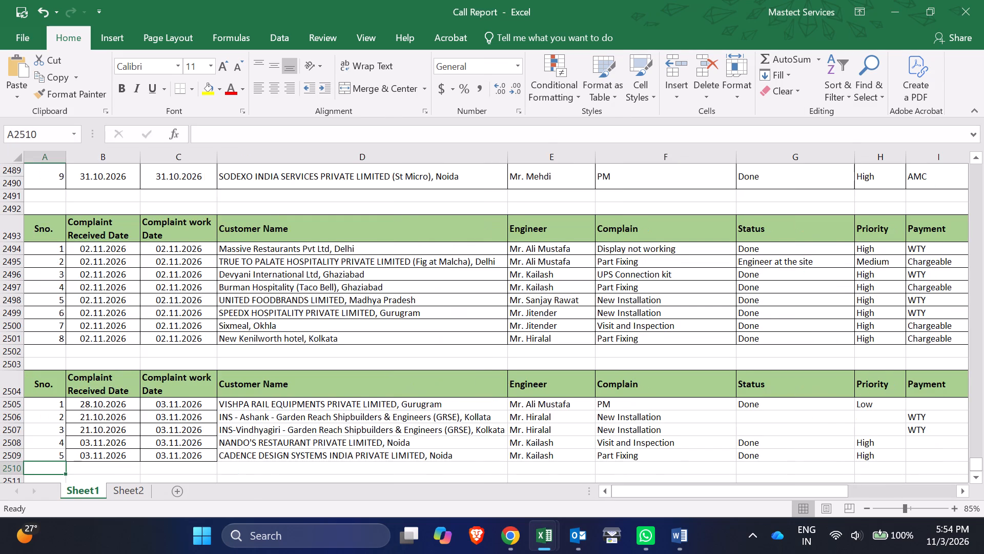
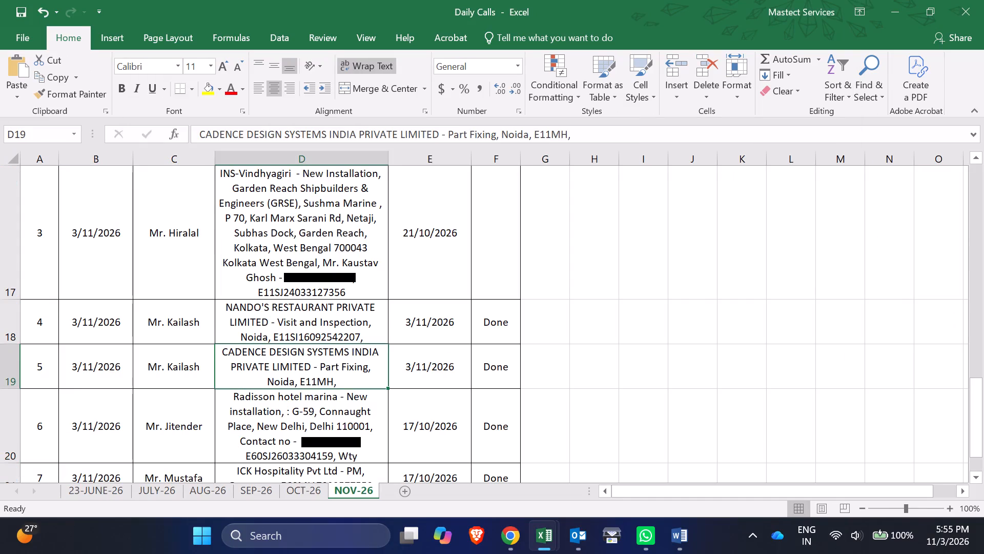
# Return to the Call Report and fill the complaint work date 03.11.2026 down from call 5 to call 6.
pyautogui.scroll(-2, 283, 414)
pyautogui.hotkey('alt', 'Tab')
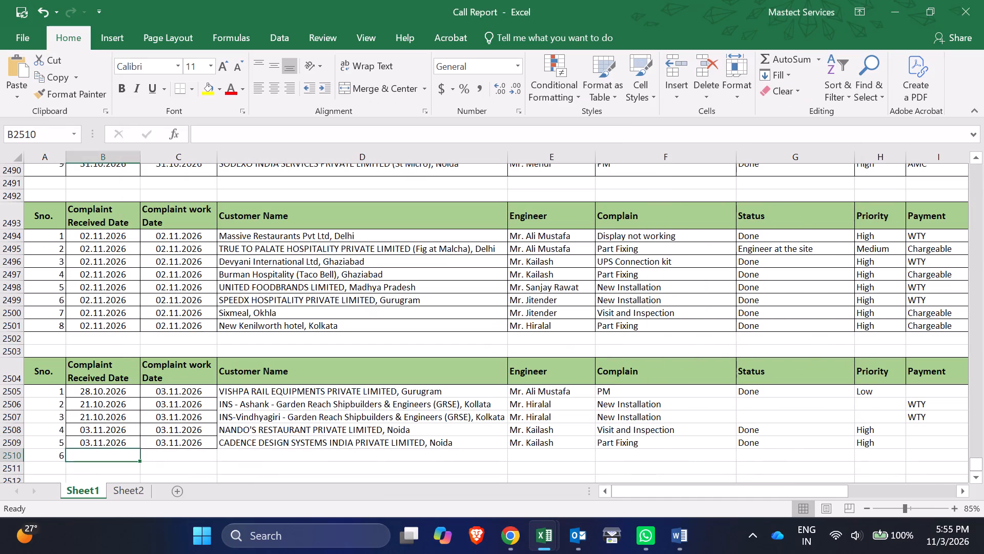
pyautogui.click(179, 457)
pyautogui.hotkey('ctrl', 'd')
# Check call 6's received date in Daily Calls, fill the received date down from call 5, and change its month to 10.
pyautogui.click(118, 462)
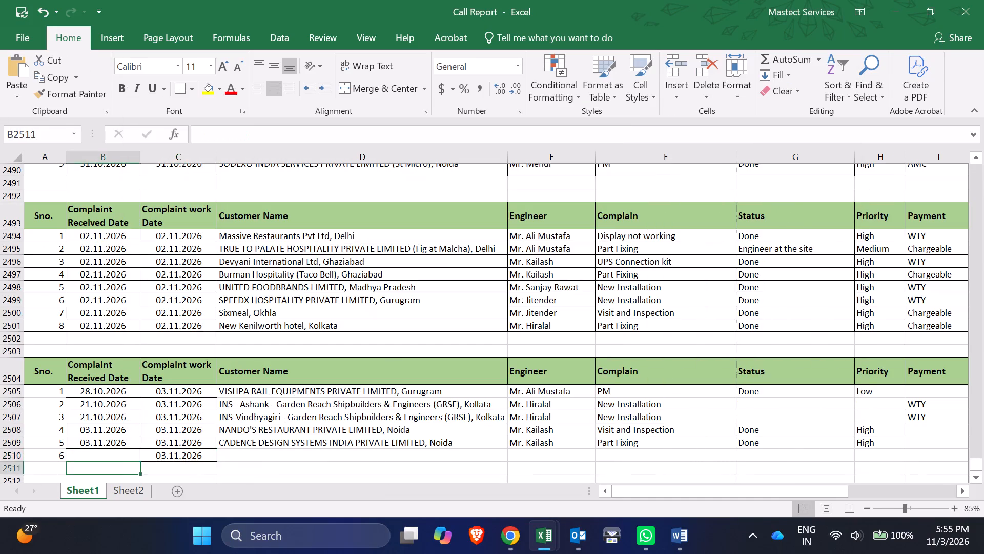
pyautogui.hotkey('alt', 'Tab')
pyautogui.hotkey('alt', 'Tab')
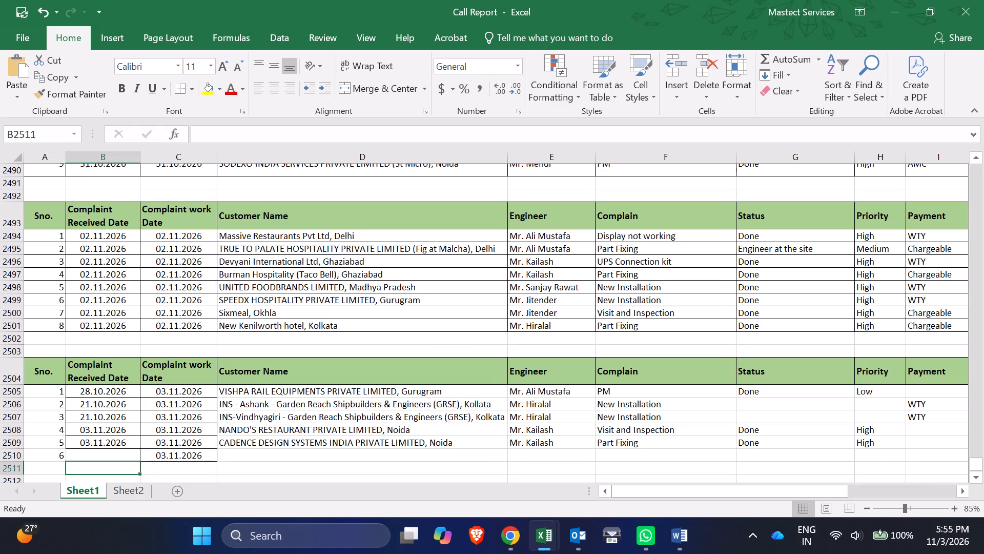
pyautogui.click(120, 455)
pyautogui.hotkey('ctrl', 'd')
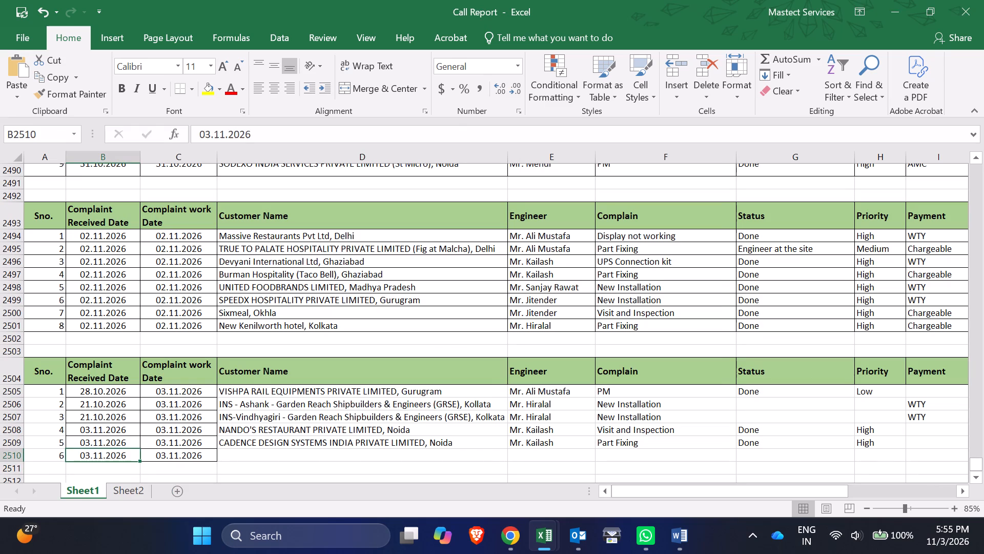
pyautogui.click(223, 135)
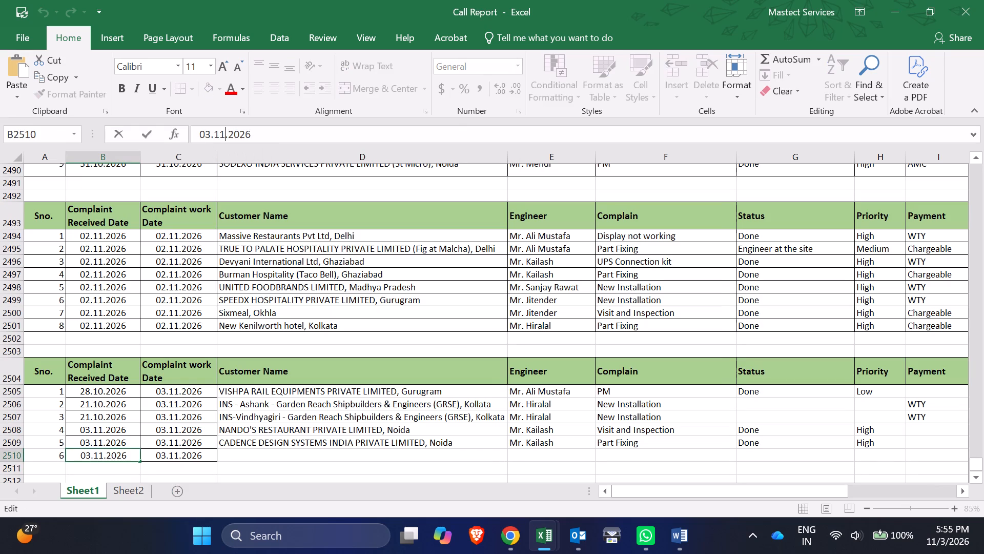
pyautogui.press('BackSpace')
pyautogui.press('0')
pyautogui.press('Left')
pyautogui.press('Left')
pyautogui.press('Left')
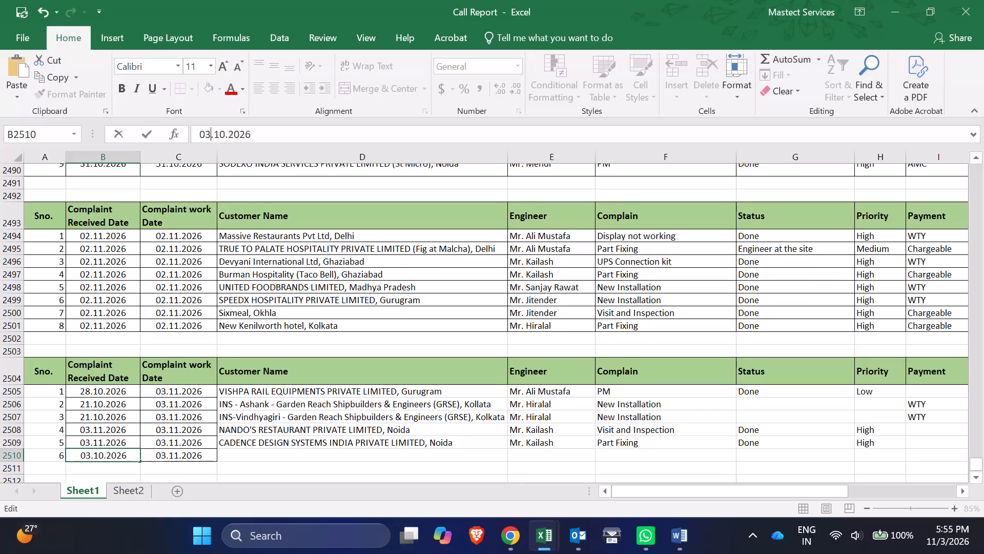
# Set call 6's Complaint Received Date to 17.10.2026 and save the Call Report.
pyautogui.press('BackSpace')
pyautogui.press('BackSpace')
pyautogui.write('17')
pyautogui.press('Return')
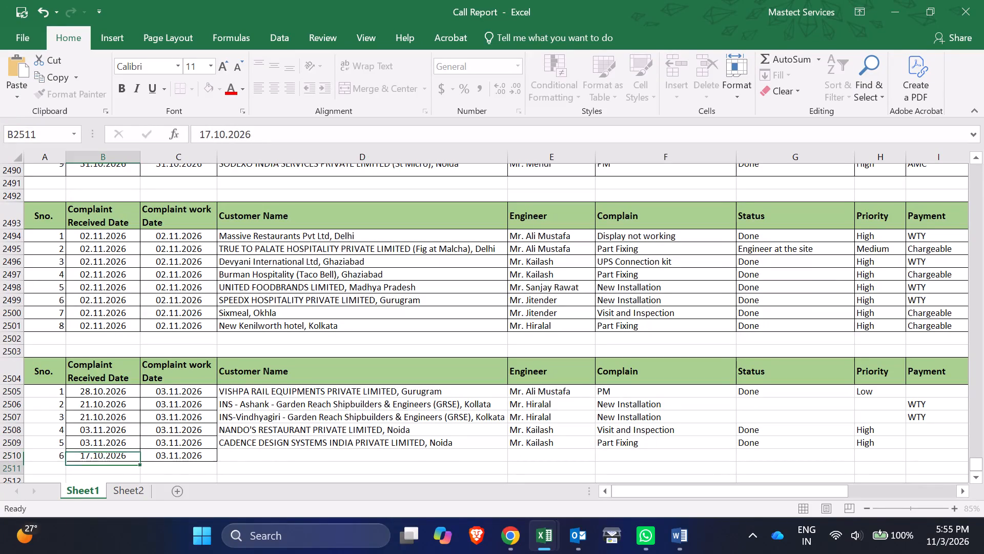
pyautogui.hotkey('ctrl', 's')
pyautogui.hotkey('ctrl', 's')
# Copy Radisson hotel marina from Daily Calls into call 6's Customer Name, append ", Delhi", and save the Call Report.
pyautogui.press('Up')
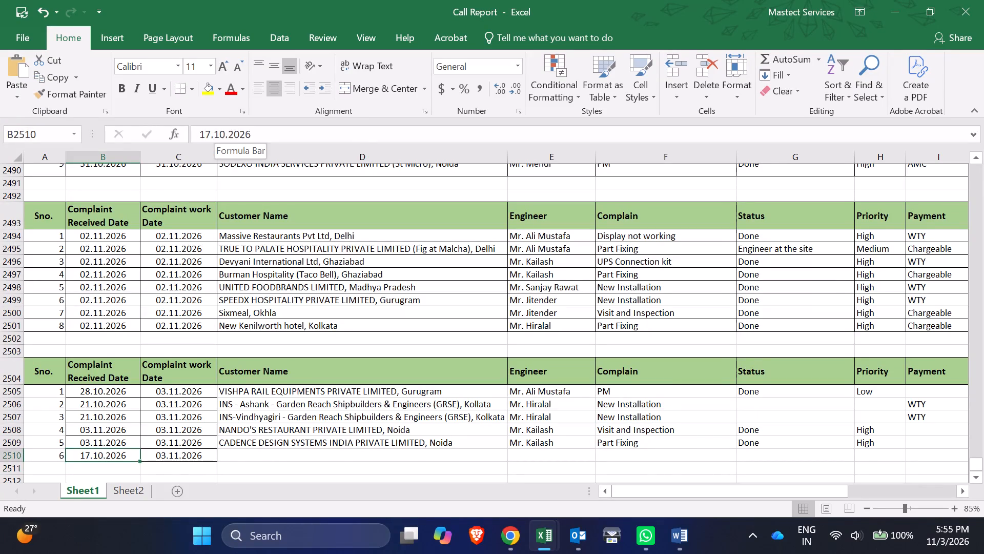
pyautogui.press('Right')
pyautogui.press('Right')
pyautogui.hotkey('ctrl', 's')
pyautogui.hotkey('alt', 'Tab')
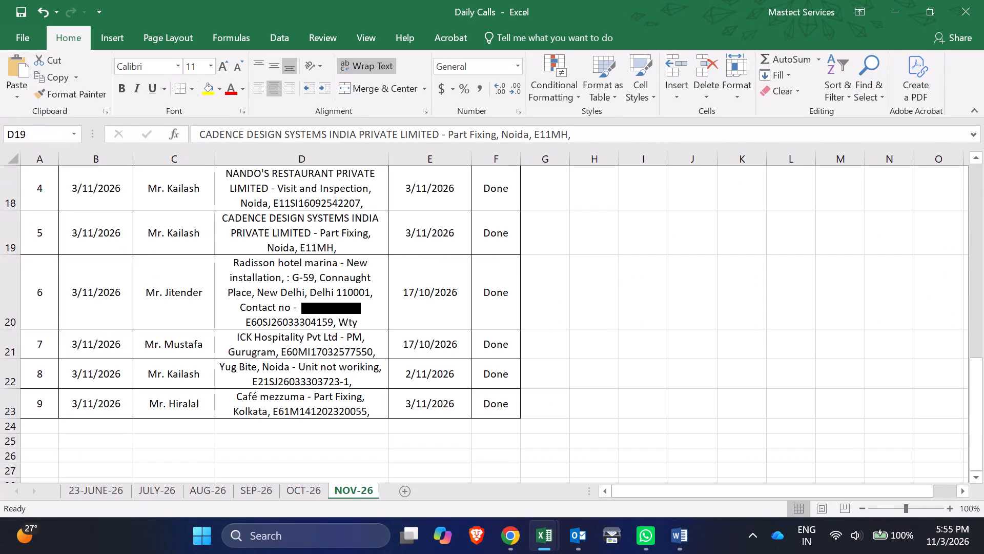
pyautogui.click(412, 225)
pyautogui.hotkey('ctrl', 's')
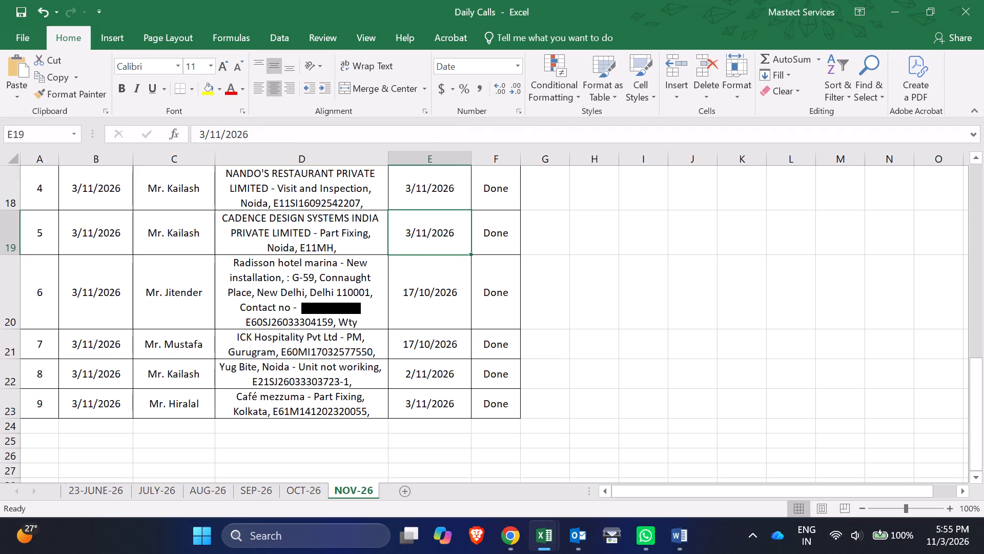
pyautogui.click(358, 238)
pyautogui.hotkey('alt', 'Tab')
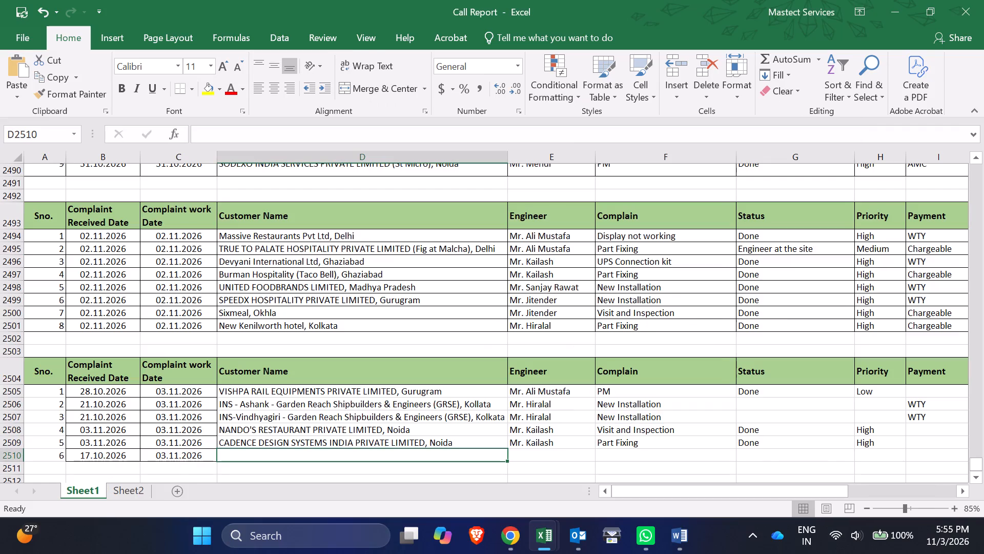
pyautogui.hotkey('alt', 'Tab')
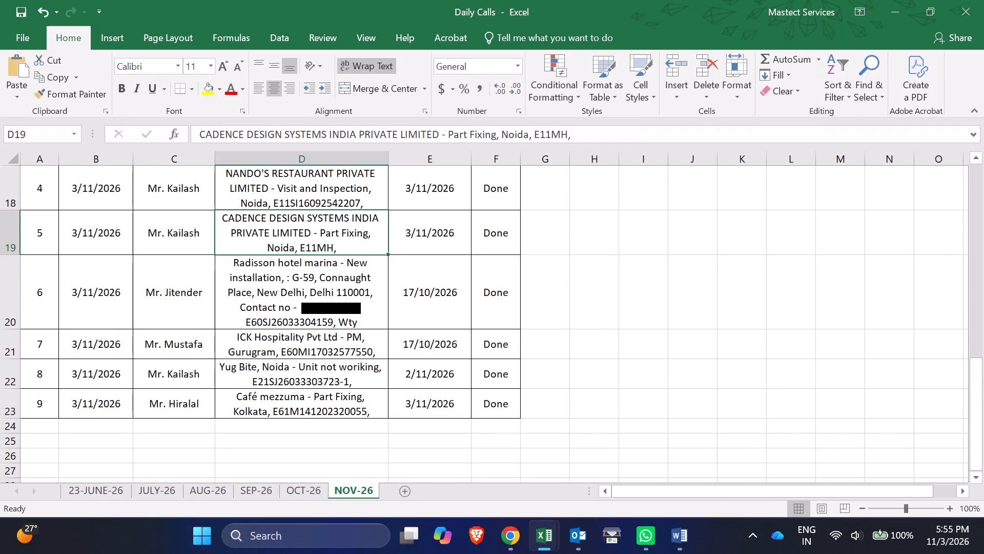
pyautogui.click(355, 274)
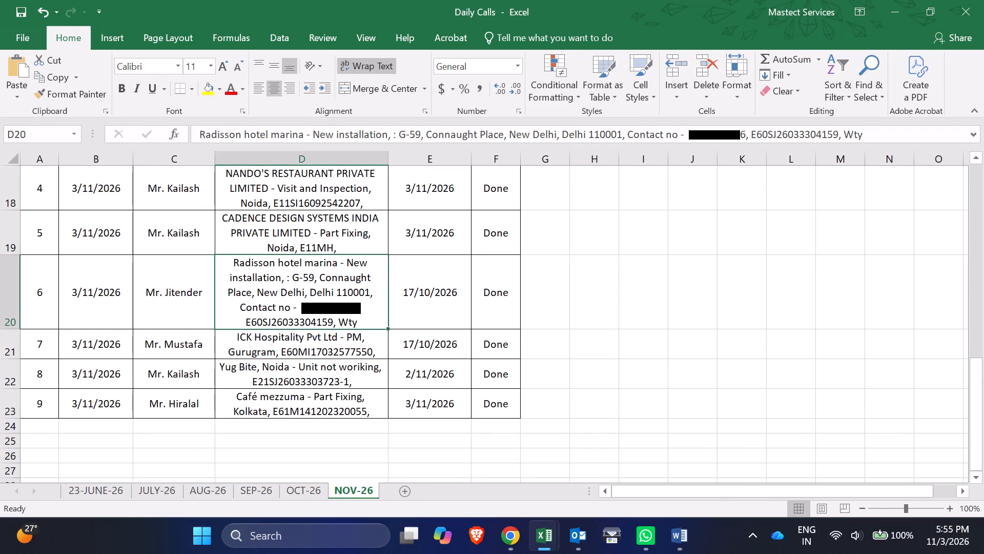
pyautogui.click(195, 137)
pyautogui.hotkey('shift', 'Right')
pyautogui.hotkey('shift', 'Right')
pyautogui.hotkey('shift', 'Right')
pyautogui.hotkey('shift', 'Right')
pyautogui.hotkey('shift', 'Right')
pyautogui.hotkey('shift', 'Right')
pyautogui.hotkey('shift', 'Right')
pyautogui.hotkey('shift', 'Right')
pyautogui.hotkey('shift', 'Right')
pyautogui.hotkey('shift', 'Right')
pyautogui.hotkey('shift', 'Right')
pyautogui.hotkey('shift', 'Right')
pyautogui.hotkey('shift', 'Right')
pyautogui.hotkey('shift', 'Right')
pyautogui.hotkey('shift', 'Right')
pyautogui.hotkey('shift', 'Right')
pyautogui.hotkey('shift', 'Right')
pyautogui.hotkey('shift', 'Right')
pyautogui.hotkey('shift', 'Right')
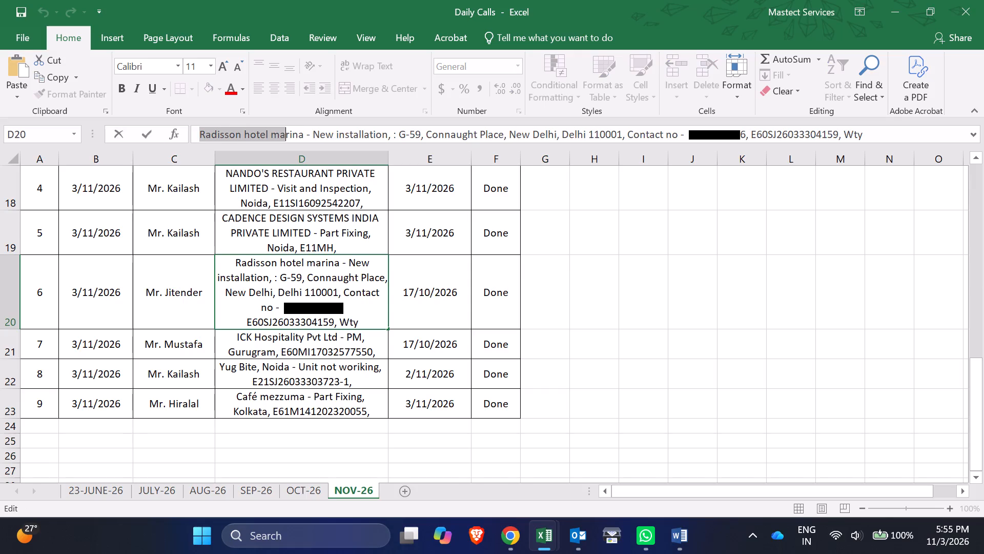
pyautogui.hotkey('shift', 'Right')
pyautogui.hotkey('shift', 'Right')
pyautogui.hotkey('ctrl', 'c')
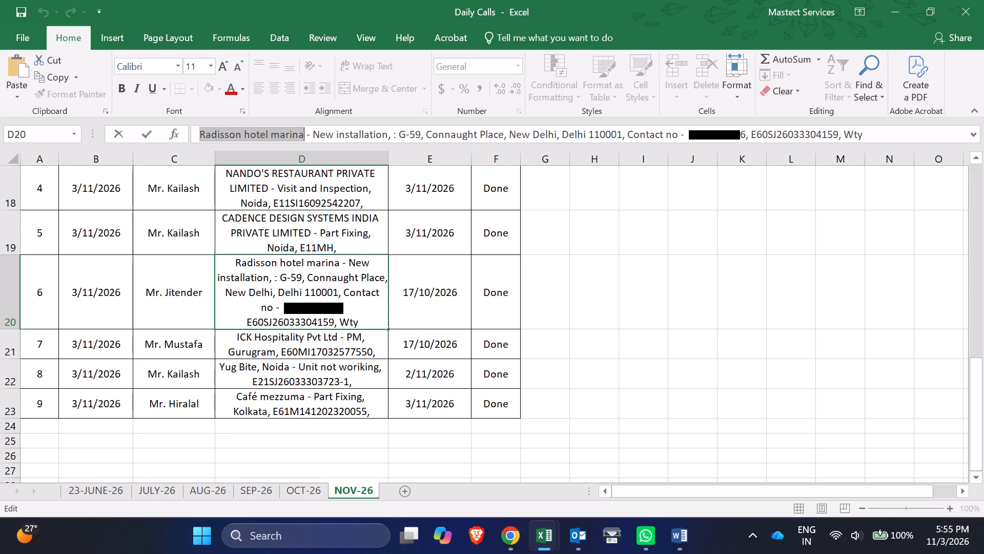
pyautogui.hotkey('alt', 'Tab')
pyautogui.hotkey('ctrl', 'v')
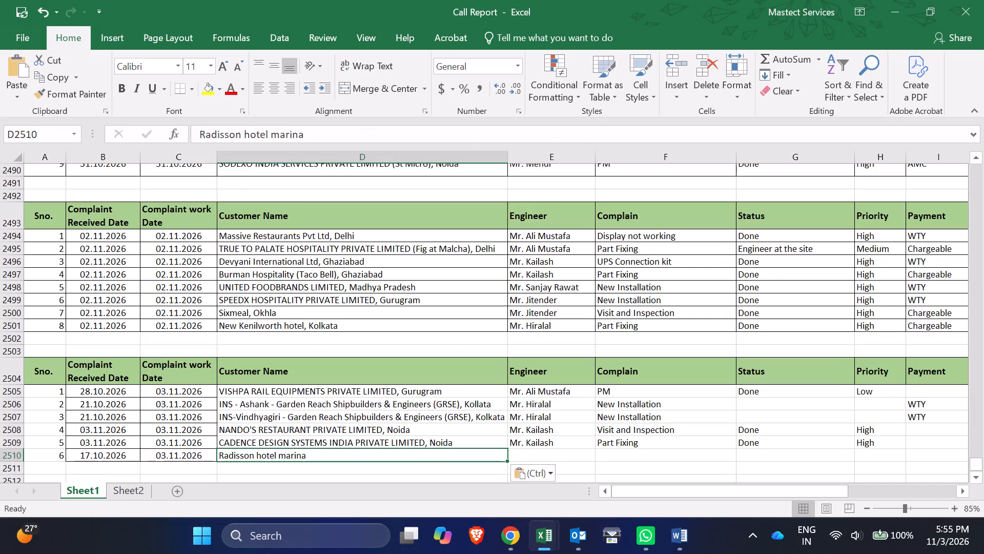
pyautogui.click(386, 133)
pyautogui.write(', Delhi')
pyautogui.press('Return')
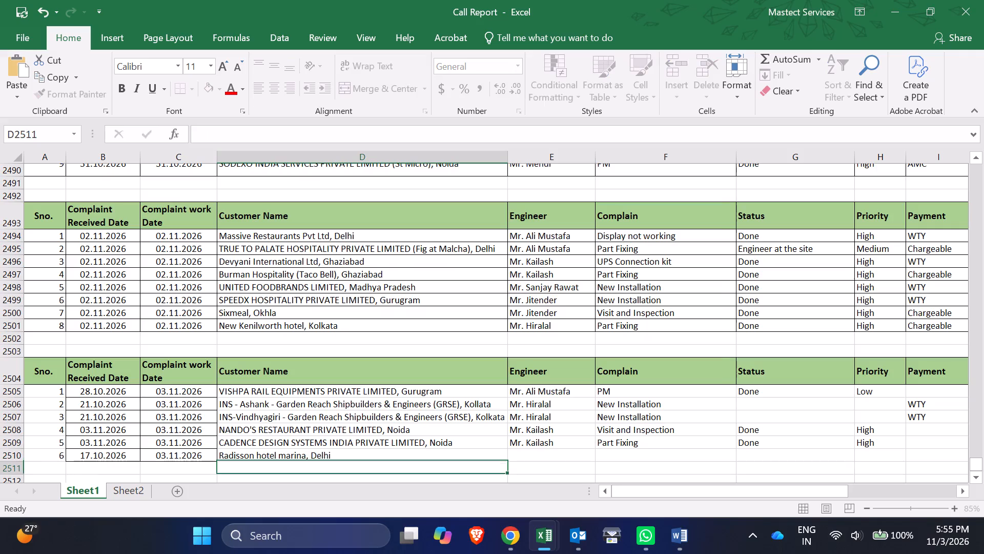
pyautogui.hotkey('ctrl', 's')
# Check call 6's engineer in Daily Calls and enter Mr. Jitender as its Engineer in the Call Report.
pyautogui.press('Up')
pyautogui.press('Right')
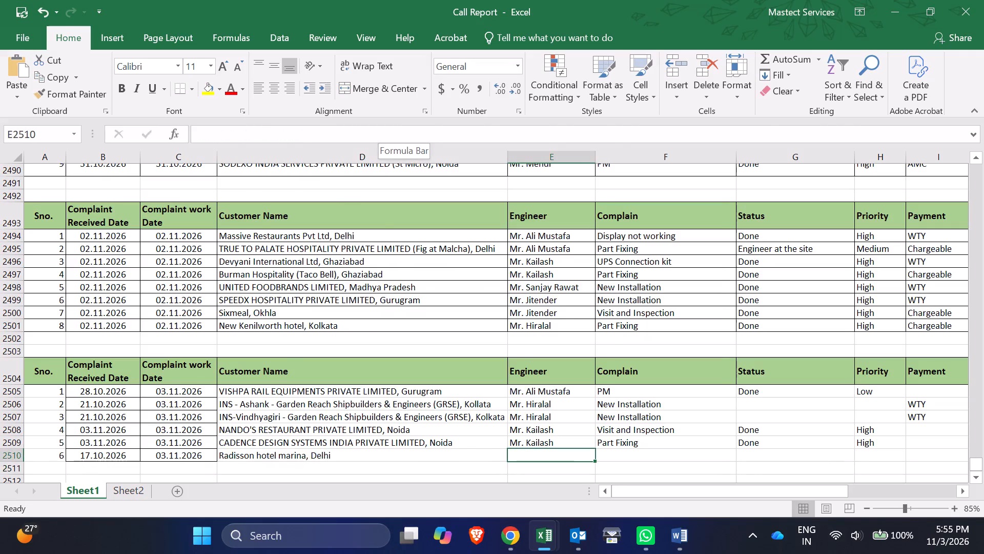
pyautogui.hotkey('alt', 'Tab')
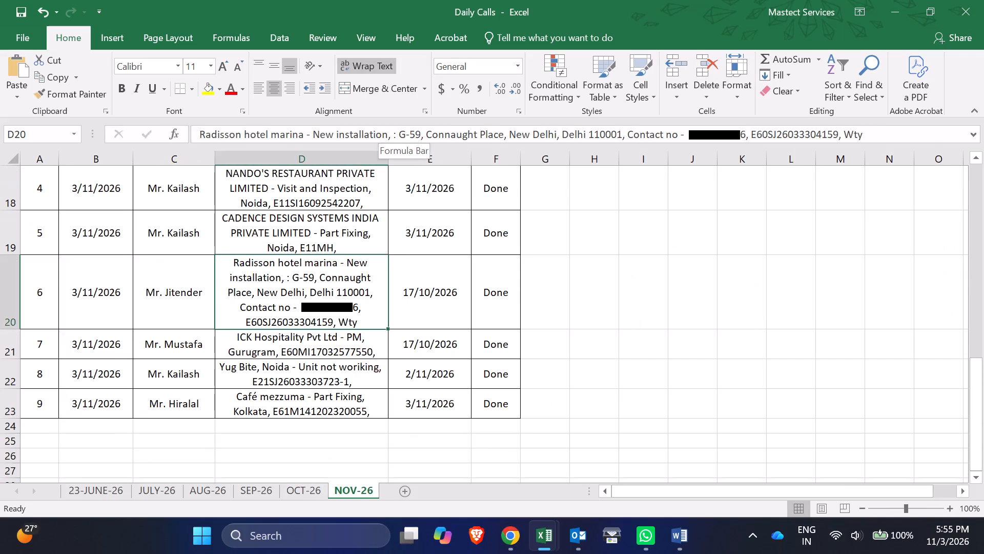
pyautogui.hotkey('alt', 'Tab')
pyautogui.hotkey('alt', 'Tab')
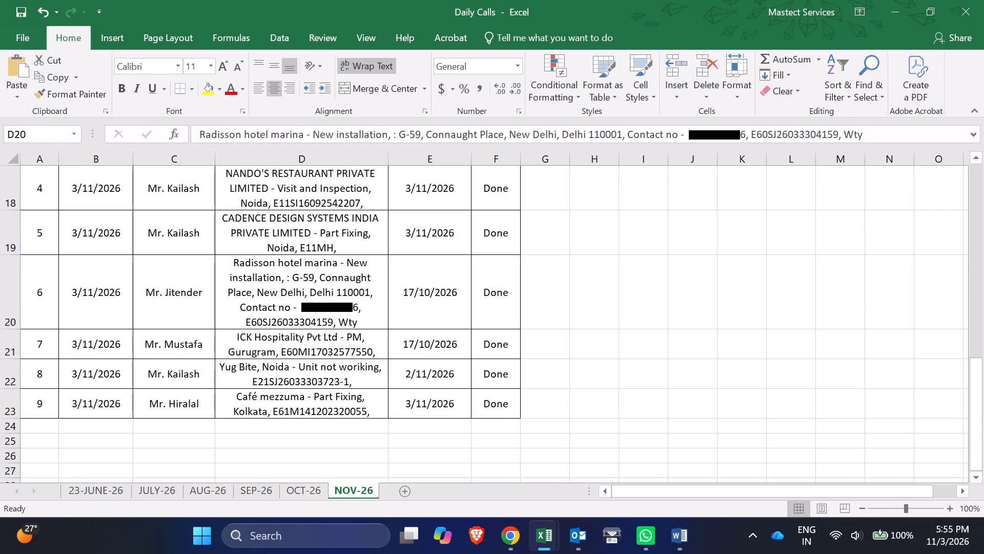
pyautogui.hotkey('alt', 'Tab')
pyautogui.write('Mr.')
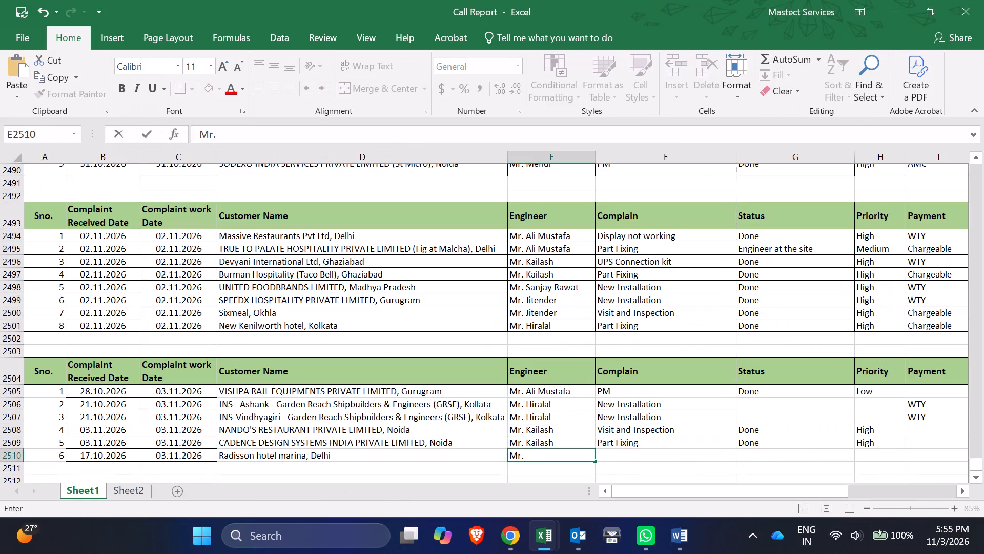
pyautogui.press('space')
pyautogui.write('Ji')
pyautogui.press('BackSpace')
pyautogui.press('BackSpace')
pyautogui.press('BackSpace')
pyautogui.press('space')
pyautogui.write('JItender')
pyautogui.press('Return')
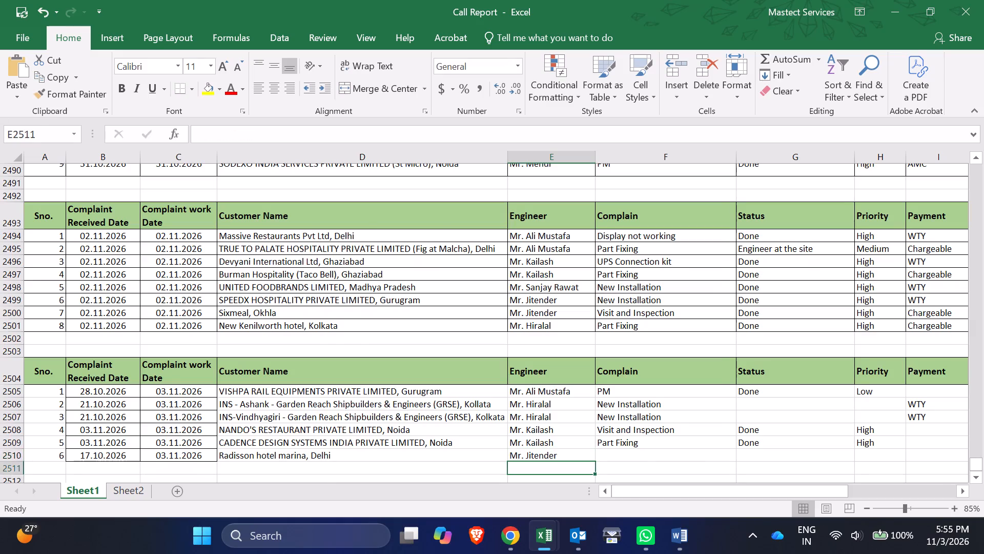
# Check call 6's job type in Daily Calls and enter New Installation as its Complain in the Call Report.
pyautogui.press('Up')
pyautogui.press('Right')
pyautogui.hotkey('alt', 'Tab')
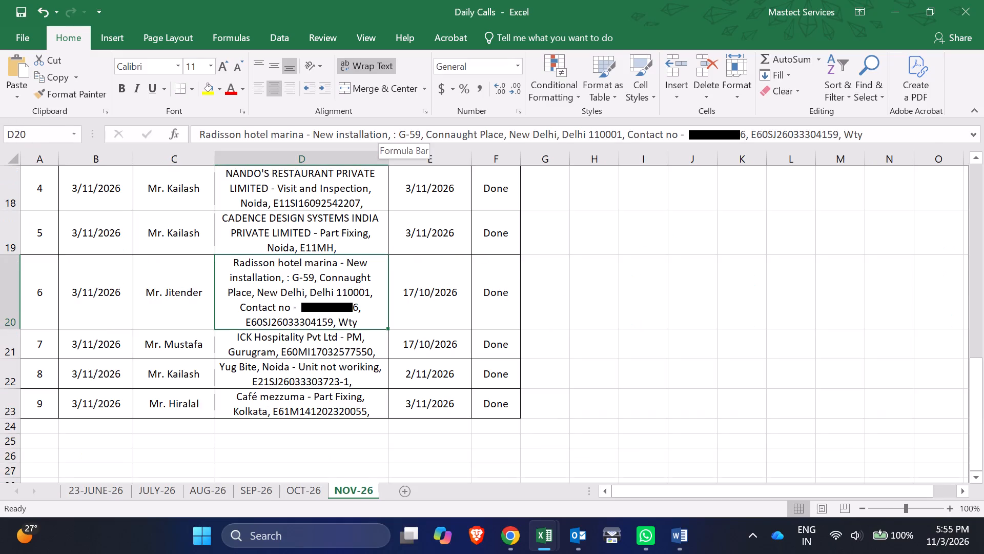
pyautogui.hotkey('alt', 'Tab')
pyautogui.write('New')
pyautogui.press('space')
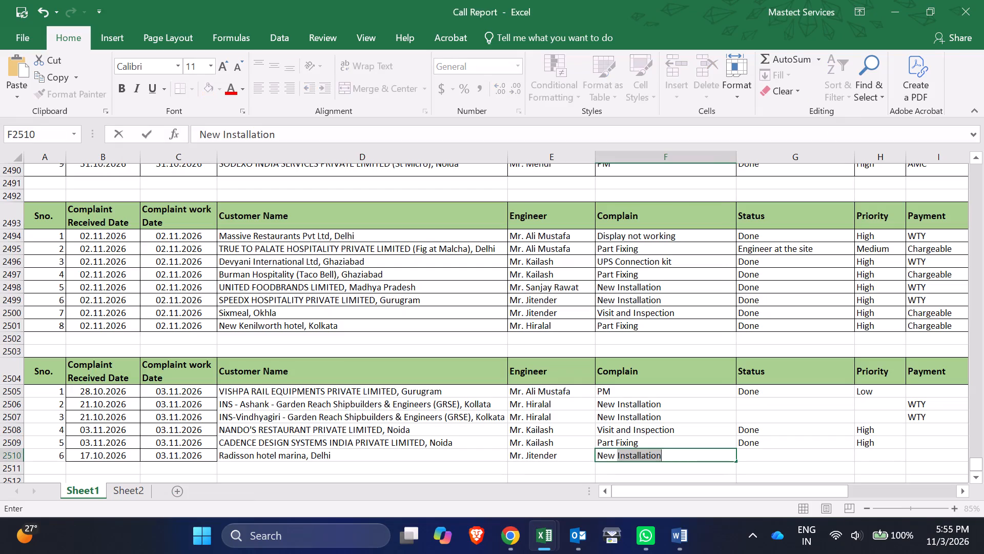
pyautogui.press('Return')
# Check call 6's status in Daily Calls and fill Done down from call 5 into its Status in the Call Report.
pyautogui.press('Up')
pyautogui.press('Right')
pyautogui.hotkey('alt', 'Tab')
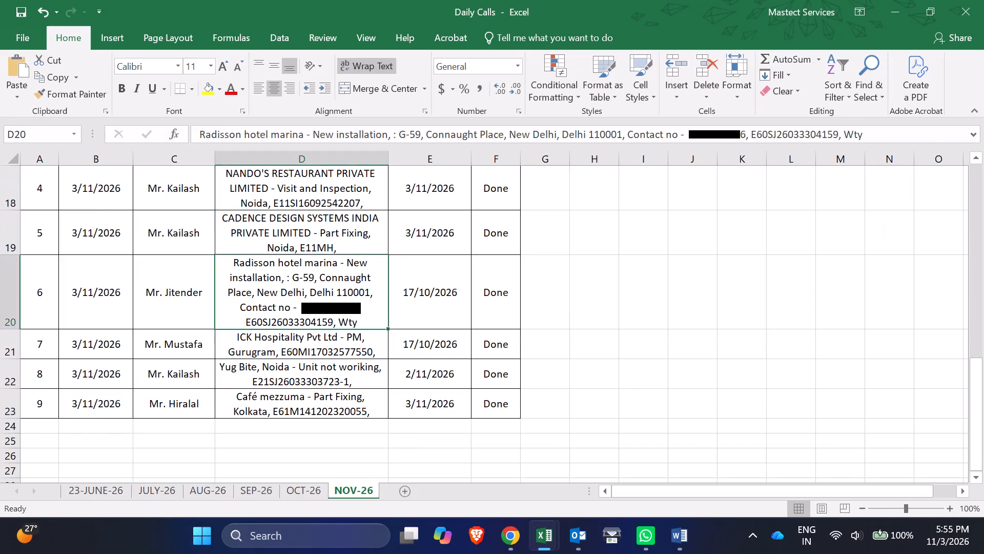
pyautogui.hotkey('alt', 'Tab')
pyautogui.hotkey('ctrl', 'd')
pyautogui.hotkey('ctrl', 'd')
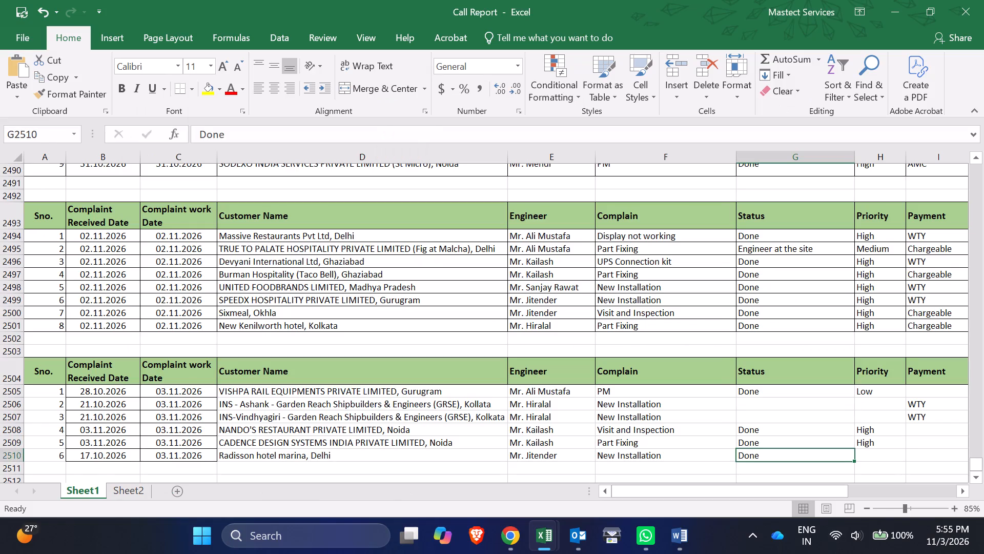
# Set call 6's priority to Low and its payment to WTY, checking its entry in Daily Calls.
pyautogui.press('Right')
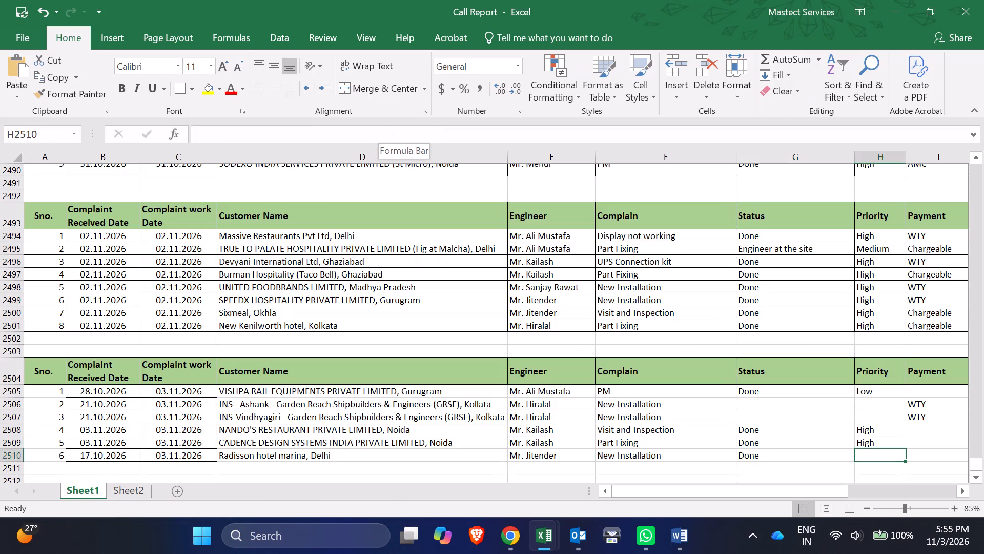
pyautogui.write('Low')
pyautogui.press('Return')
pyautogui.hotkey('alt', 'Tab')
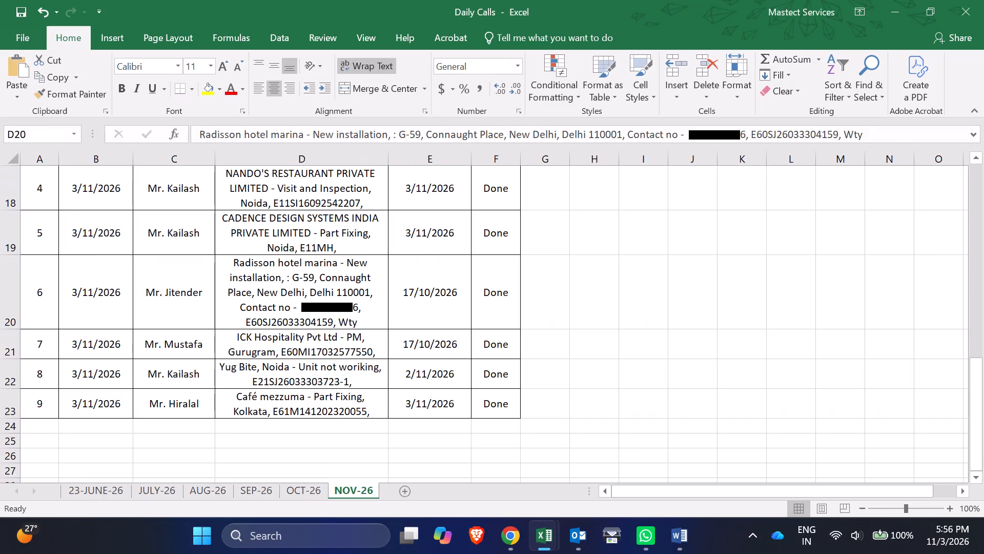
pyautogui.hotkey('alt', 'Tab')
pyautogui.hotkey('alt', 'Tab')
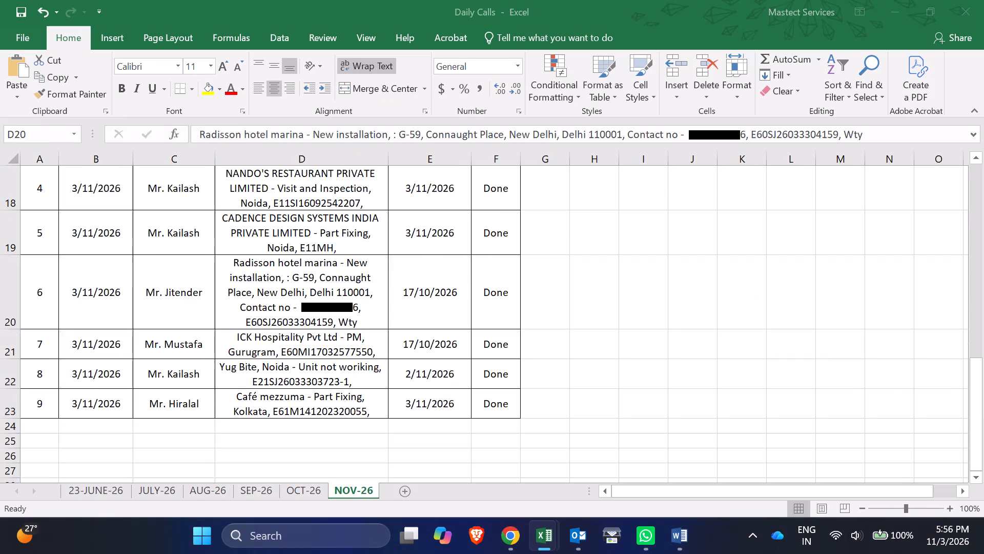
pyautogui.hotkey('alt', 'Tab')
pyautogui.press('Up')
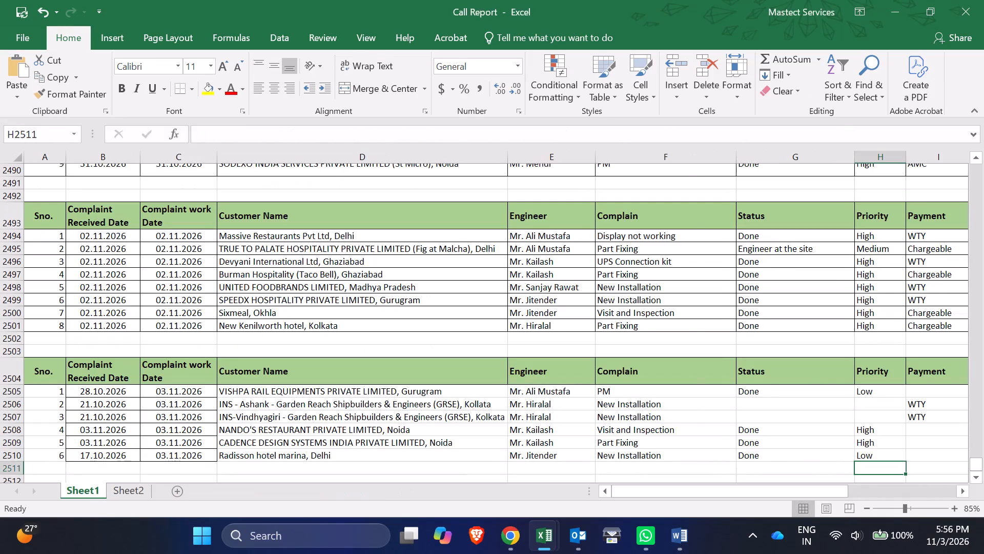
pyautogui.press('Right')
pyautogui.hotkey('alt', 'Tab')
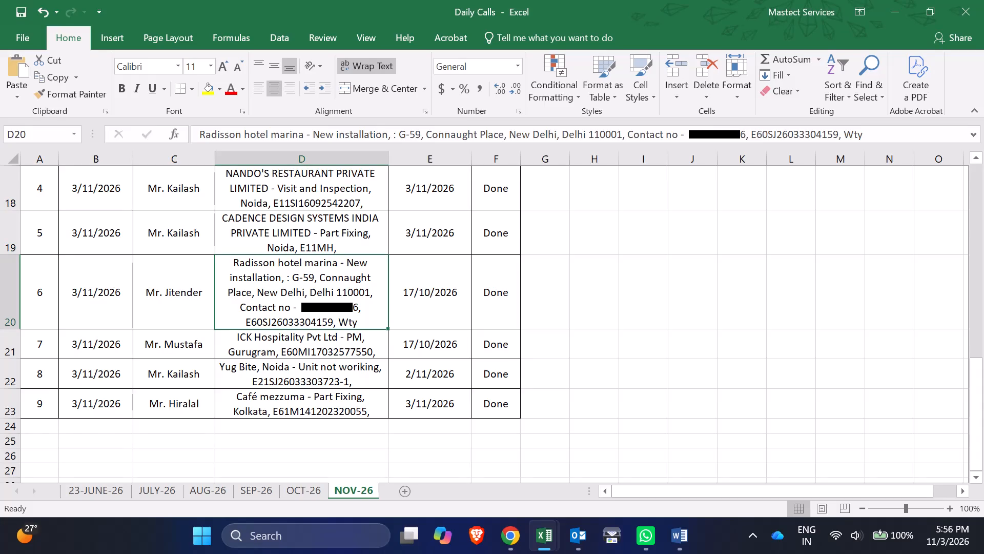
pyautogui.hotkey('alt', 'Tab')
pyautogui.hotkey('alt', 'Tab')
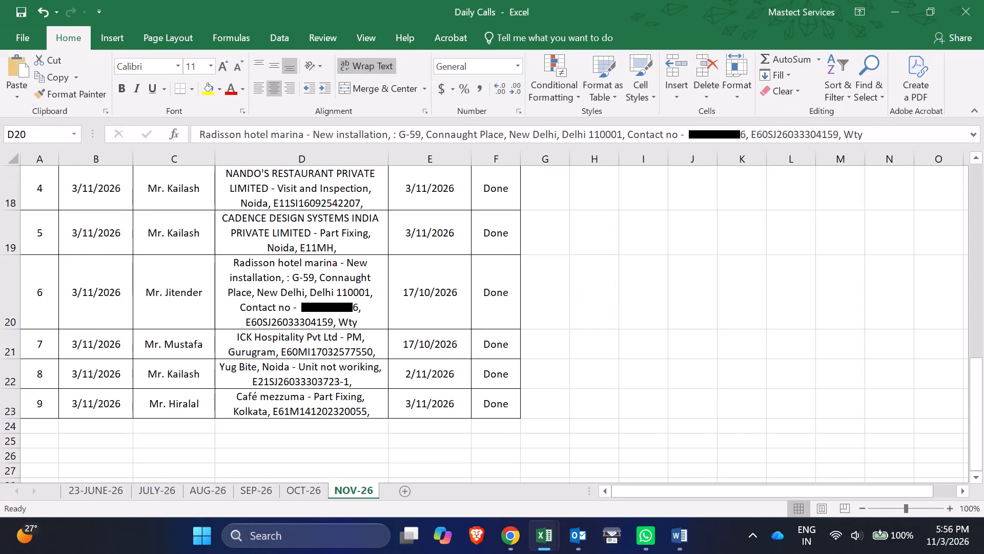
pyautogui.hotkey('alt', 'Tab')
pyautogui.hotkey('shift', 'w')
pyautogui.press('Return')
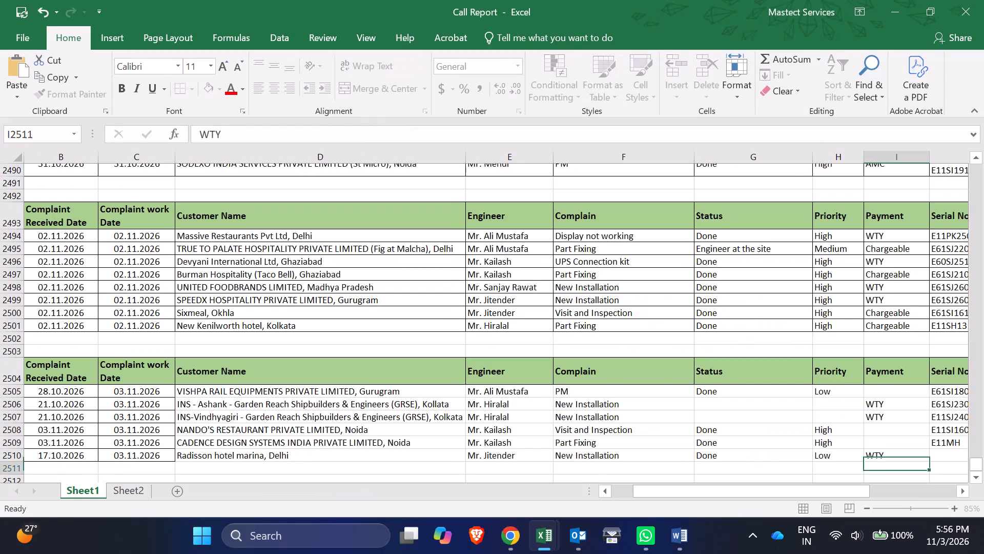
pyautogui.press('Up')
pyautogui.press('Right')
pyautogui.hotkey('alt', 'Tab')
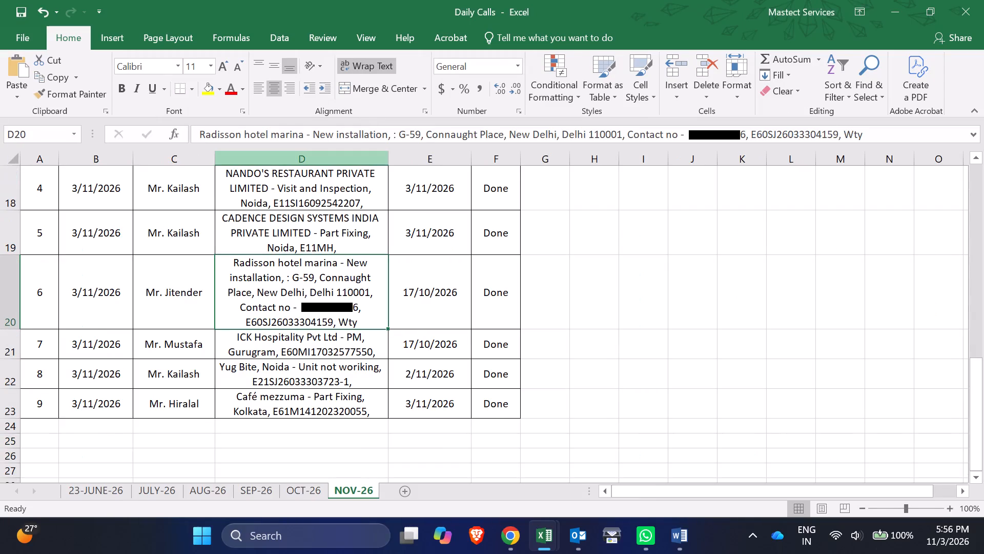
pyautogui.tripleClick(301, 325)
pyautogui.click(301, 325)
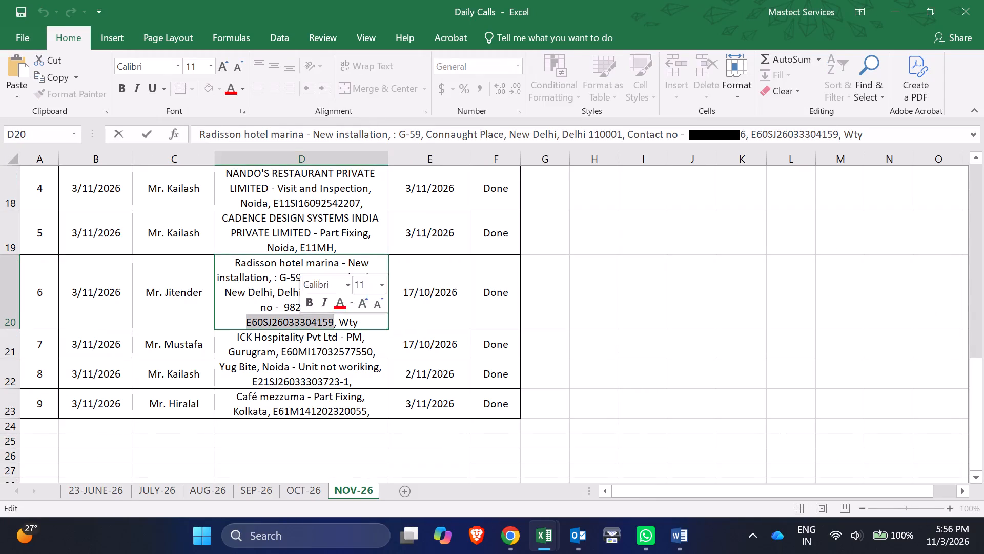
pyautogui.hotkey('ctrl', 'c')
pyautogui.hotkey('alt', 'Tab')
pyautogui.hotkey('ctrl', 'v')
pyautogui.press('Return')
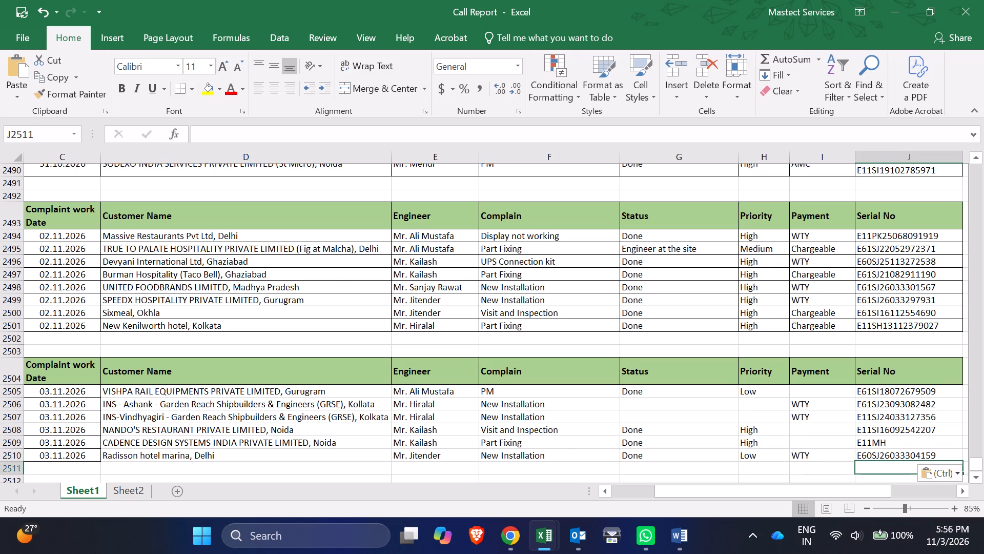
# Start the next table row below call 6 by entering 7 in its Sno. cell.
pyautogui.press('Left')
pyautogui.press('Left')
pyautogui.press('Left')
pyautogui.press('Left')
pyautogui.press('Left')
pyautogui.press('Left')
pyautogui.press('Left')
pyautogui.press('Left')
pyautogui.press('Left')
pyautogui.press('Left')
pyautogui.press('Left')
pyautogui.press('Left')
pyautogui.press('Left')
pyautogui.press('Left')
pyautogui.press('Left')
pyautogui.press('Left')
pyautogui.press('Left')
pyautogui.press('Left')
pyautogui.press('Left')
pyautogui.press('Left')
pyautogui.press('7')
pyautogui.press('Return')
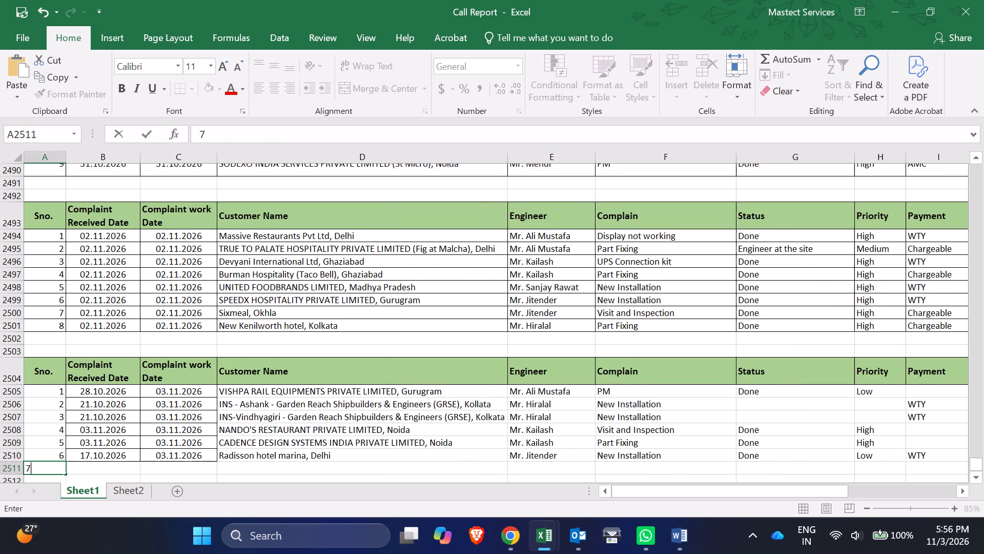
# Check call 7 in Daily Calls, fill the received date 17.10.2026 and work date 03.11.2026 down from call 6, and save.
pyautogui.press('Up')
pyautogui.press('Right')
pyautogui.hotkey('ctrl', 's')
pyautogui.hotkey('alt', 'Tab')
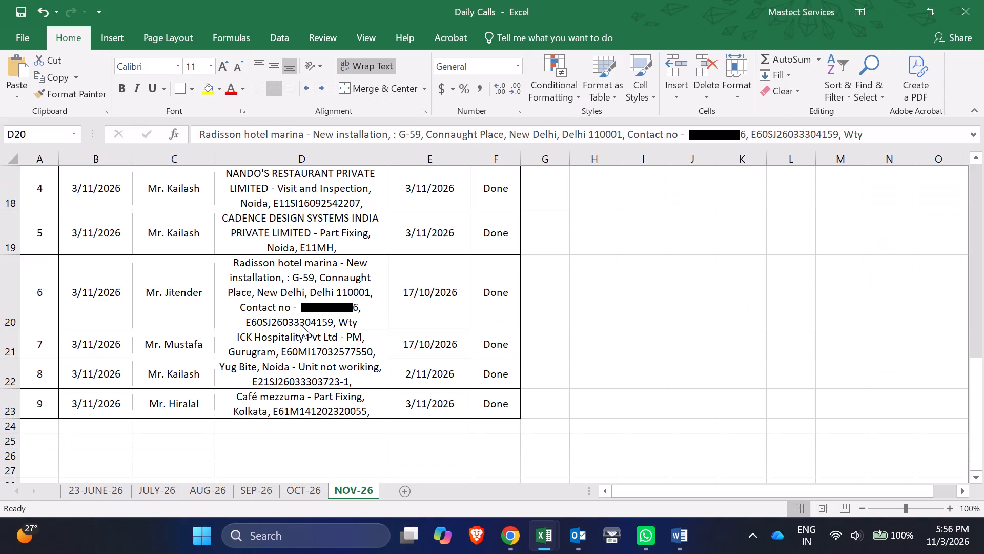
pyautogui.press('Down')
pyautogui.hotkey('alt', 'Tab')
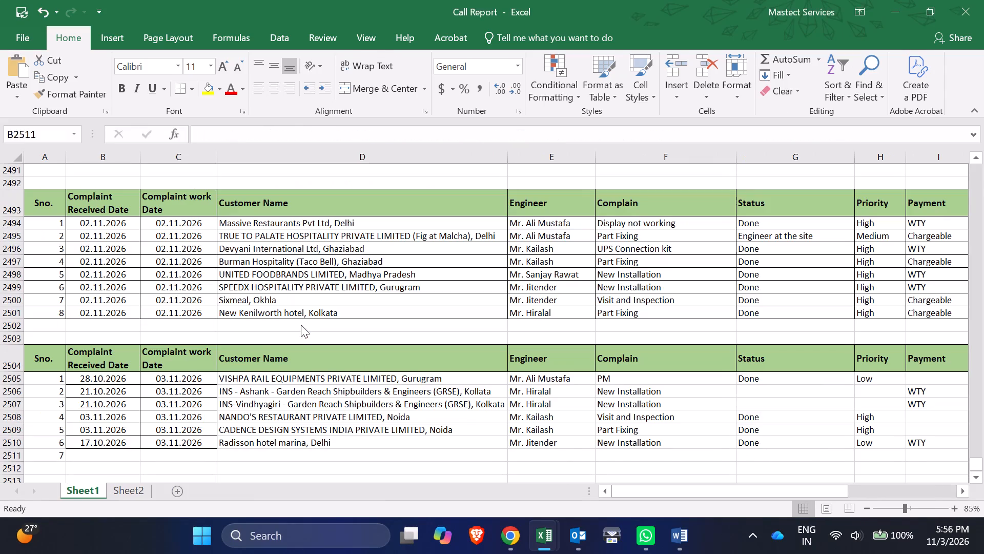
pyautogui.hotkey('shift', 'Right')
pyautogui.hotkey('ctrl', 'd')
pyautogui.press('Right')
pyautogui.press('Right')
pyautogui.hotkey('ctrl', 's')
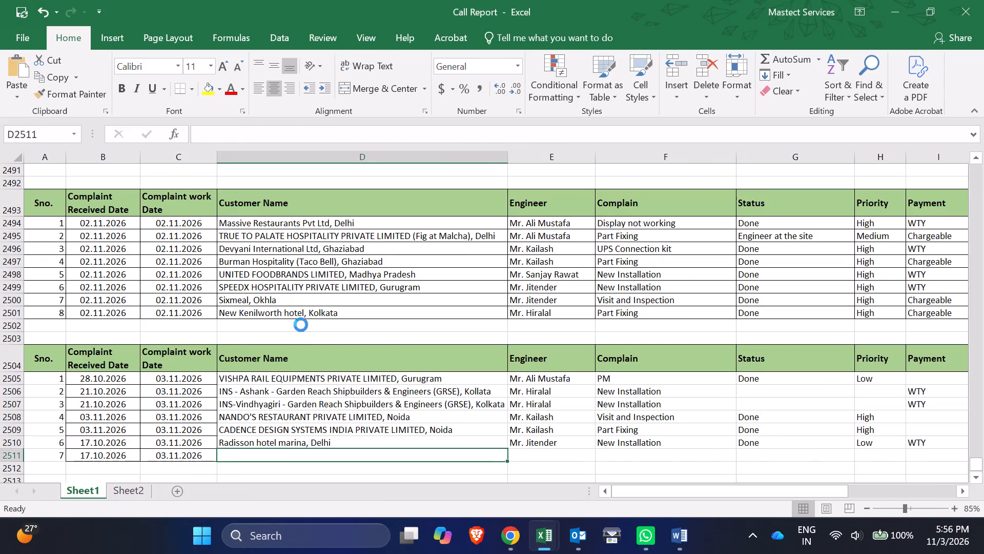
# Copy ICK Hospitality Pvt Ltd from Daily Calls into call 7's Customer Name, append ", Gurugram", and save the Call Report.
pyautogui.hotkey('alt', 'Tab')
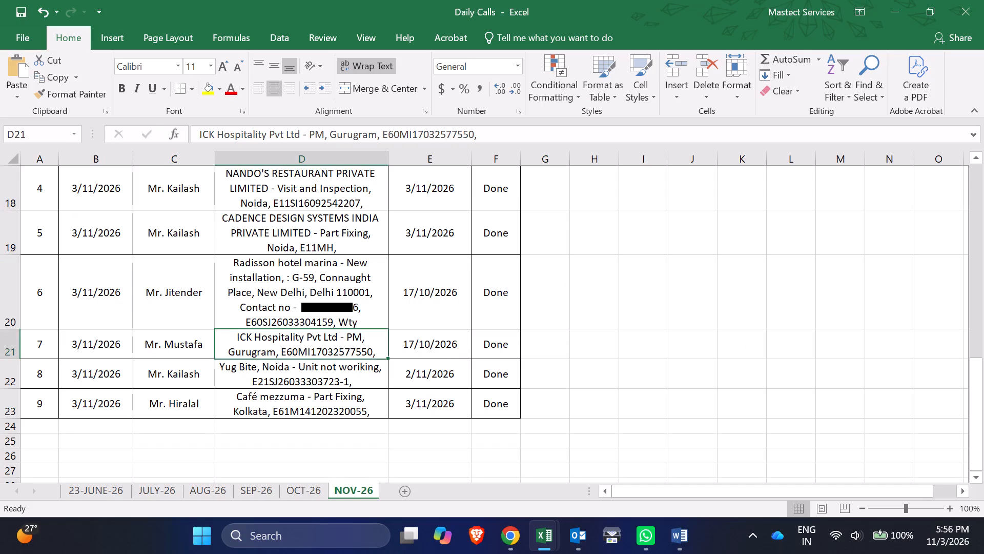
pyautogui.click(197, 137)
pyautogui.hotkey('shift', 'Right')
pyautogui.hotkey('shift', 'Right')
pyautogui.hotkey('shift', 'Right')
pyautogui.hotkey('shift', 'Right')
pyautogui.hotkey('shift', 'Right')
pyautogui.hotkey('shift', 'Right')
pyautogui.hotkey('shift', 'Right')
pyautogui.hotkey('shift', 'Right')
pyautogui.hotkey('shift', 'Right')
pyautogui.hotkey('shift', 'Right')
pyautogui.hotkey('shift', 'Right')
pyautogui.hotkey('shift', 'Right')
pyautogui.hotkey('shift', 'Right')
pyautogui.hotkey('shift', 'Right')
pyautogui.hotkey('shift', 'Right')
pyautogui.hotkey('shift', 'Right')
pyautogui.hotkey('shift', 'Right')
pyautogui.hotkey('shift', 'Right')
pyautogui.hotkey('shift', 'Right')
pyautogui.hotkey('shift', 'Right')
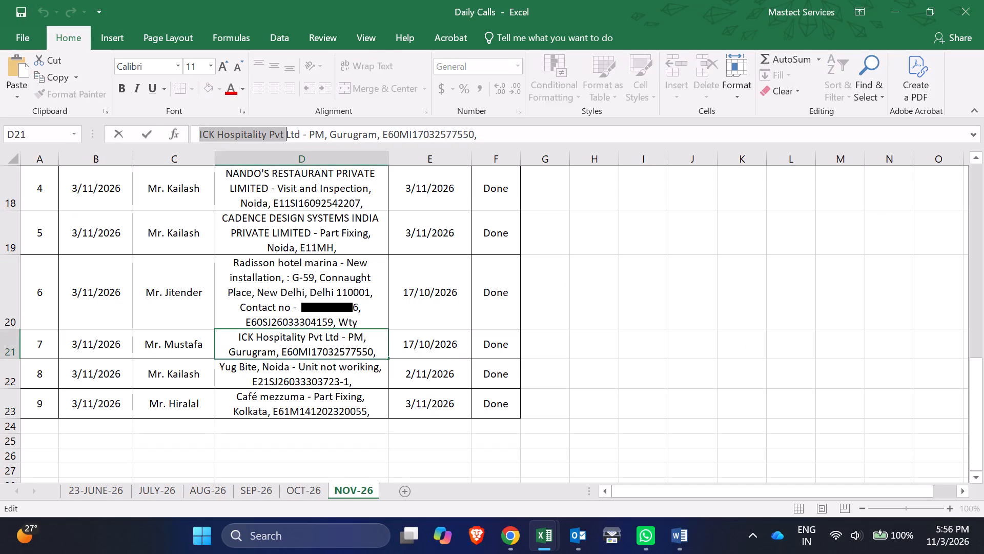
pyautogui.hotkey('shift', 'Right')
pyautogui.hotkey('shift', 'Right')
pyautogui.hotkey('shift', 'Right')
pyautogui.hotkey('ctrl', 'c')
pyautogui.hotkey('alt', 'Tab')
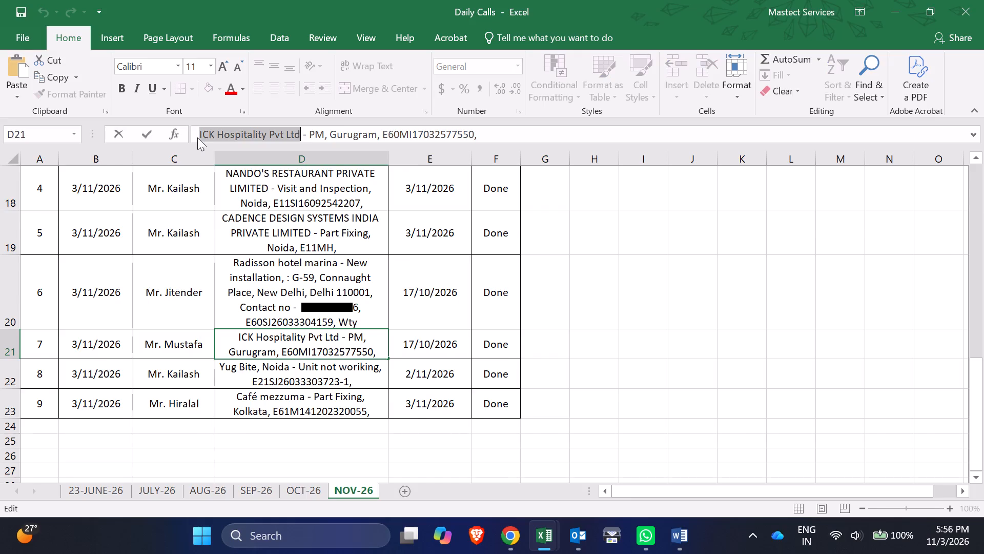
pyautogui.hotkey('ctrl', 'v')
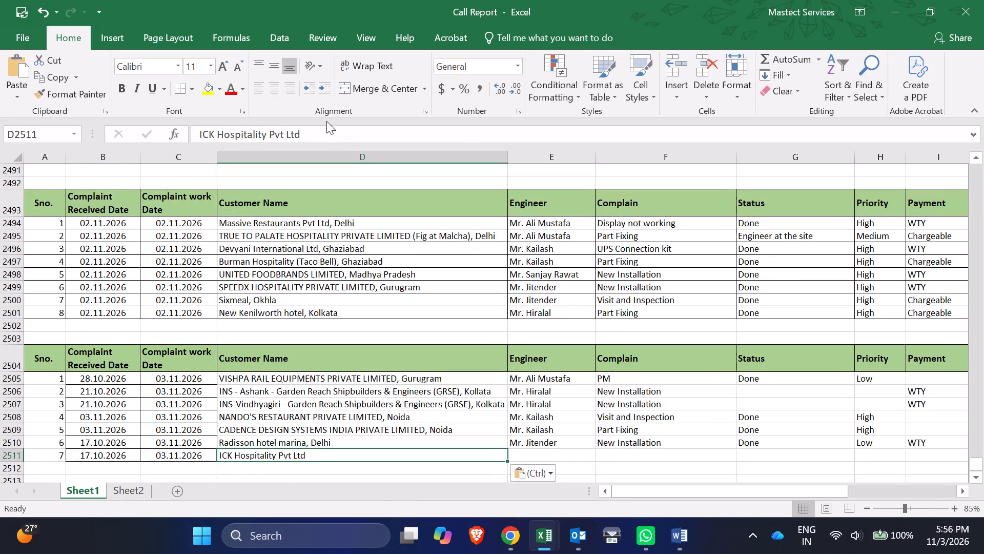
pyautogui.click(327, 133)
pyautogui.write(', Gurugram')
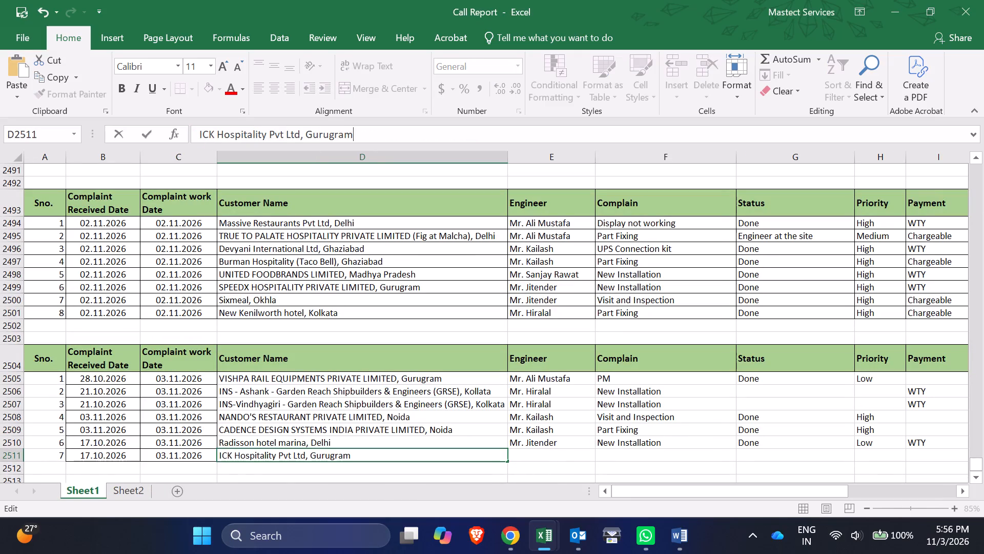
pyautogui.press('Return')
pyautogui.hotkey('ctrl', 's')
# Check call 7 in Daily Calls and enter its engineer Mr. Mustafa, complaint PM, status Done and priority Low in the Call Report.
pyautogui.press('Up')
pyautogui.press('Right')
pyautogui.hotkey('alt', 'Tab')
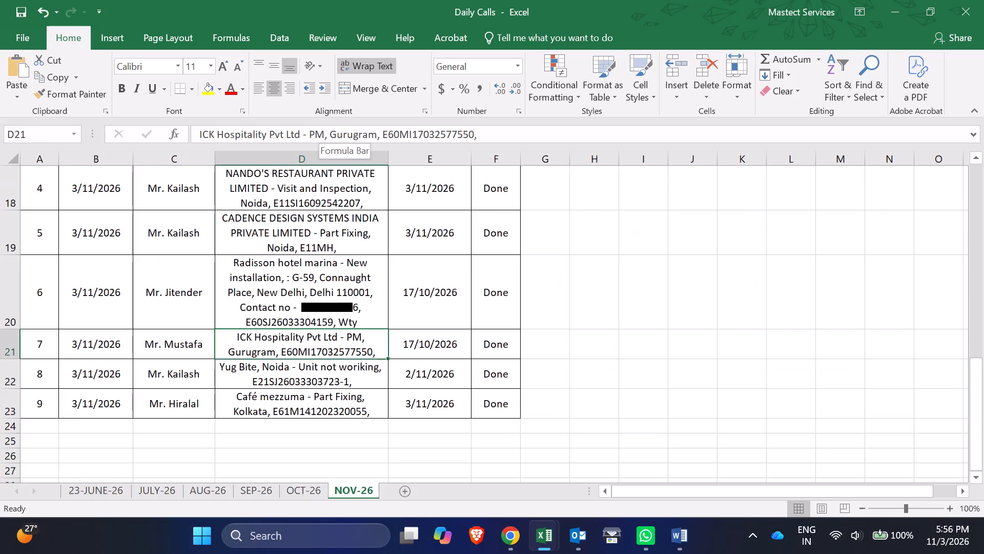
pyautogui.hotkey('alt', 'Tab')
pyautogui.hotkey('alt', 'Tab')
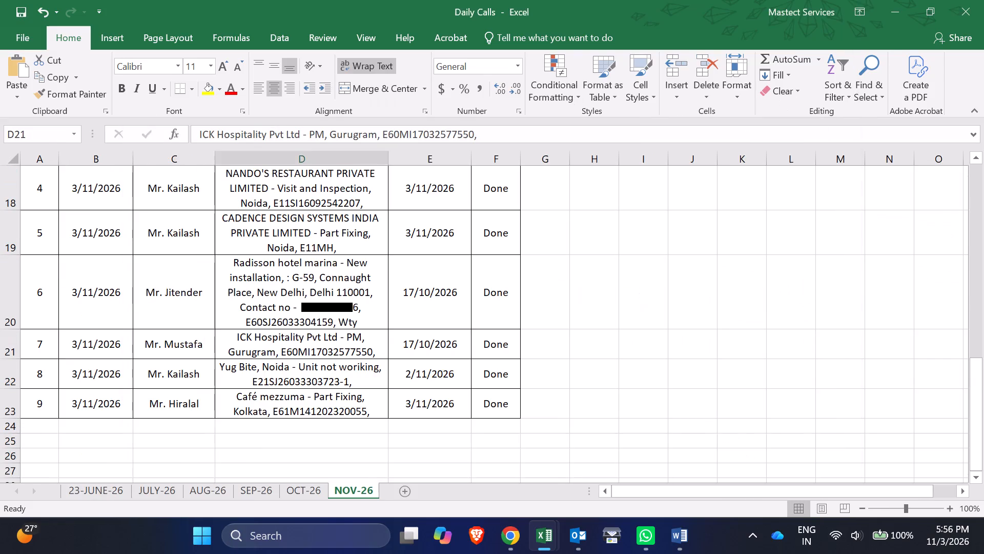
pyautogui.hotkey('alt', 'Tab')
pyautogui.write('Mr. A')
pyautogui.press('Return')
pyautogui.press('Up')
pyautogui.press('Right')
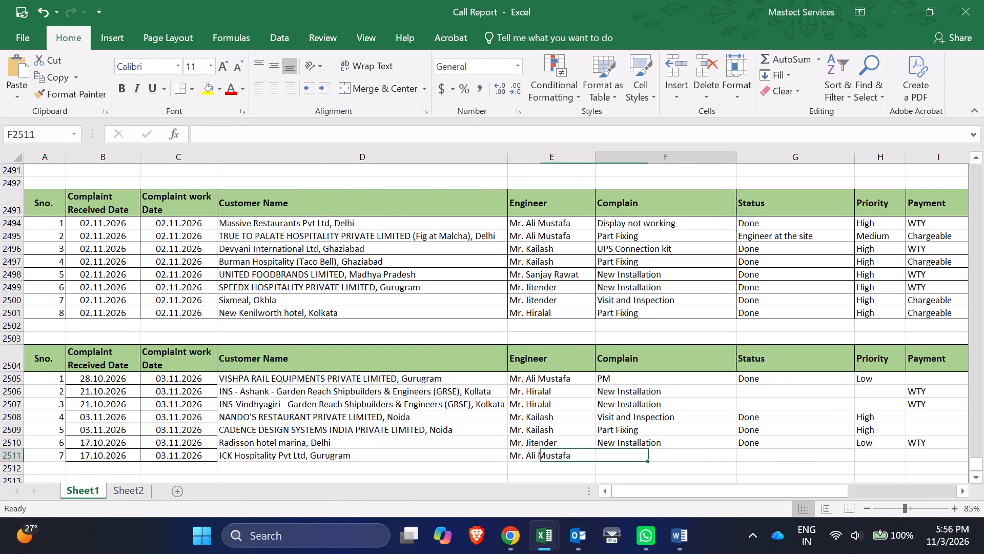
# Check call 7 in the Daily Calls workbook, enter PM as its complaint in the Call Report, and save.
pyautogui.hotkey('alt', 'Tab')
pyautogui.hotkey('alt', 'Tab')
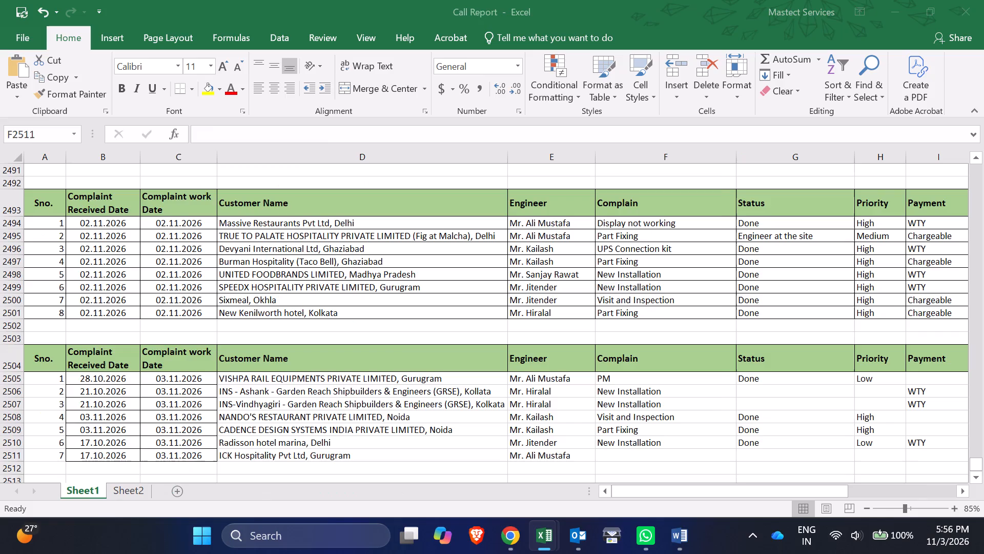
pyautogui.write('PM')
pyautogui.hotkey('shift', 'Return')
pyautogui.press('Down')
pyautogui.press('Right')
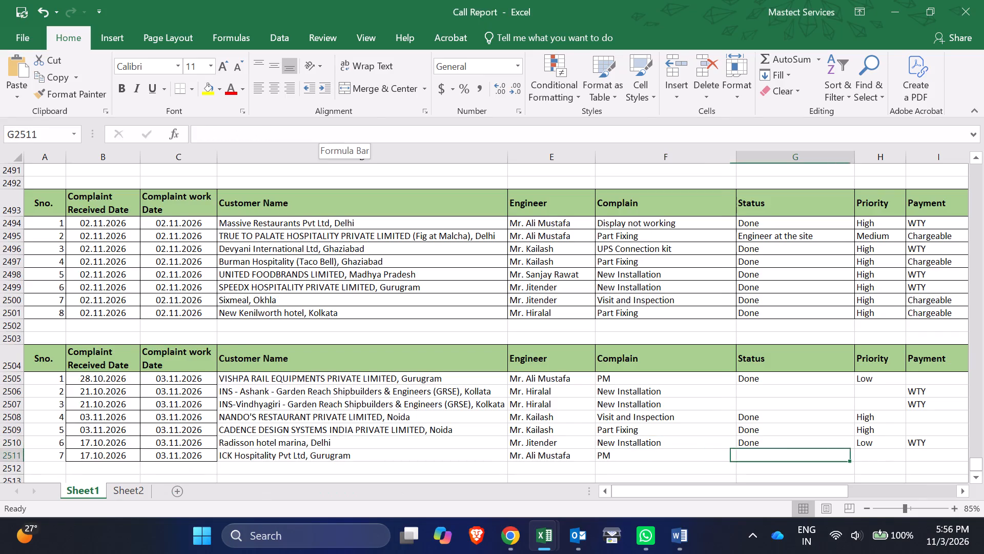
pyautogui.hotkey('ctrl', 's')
# Check call 7 in Daily Calls, fill status Done and priority Low down from call 6 in the Call Report, and save.
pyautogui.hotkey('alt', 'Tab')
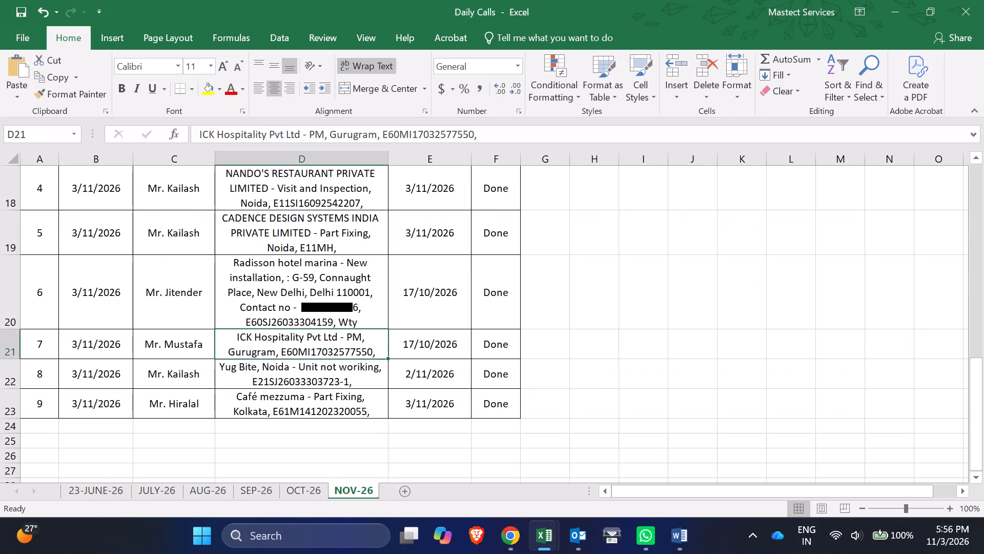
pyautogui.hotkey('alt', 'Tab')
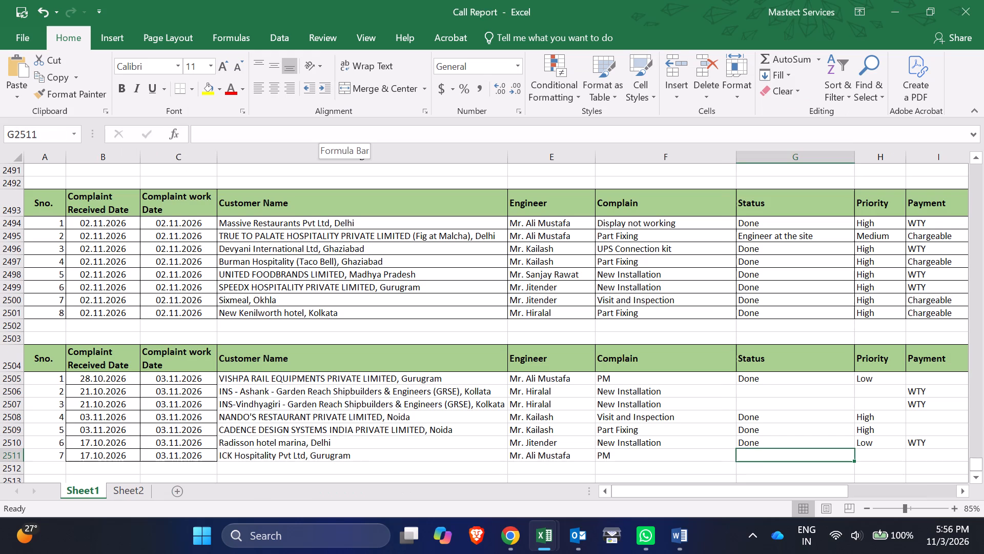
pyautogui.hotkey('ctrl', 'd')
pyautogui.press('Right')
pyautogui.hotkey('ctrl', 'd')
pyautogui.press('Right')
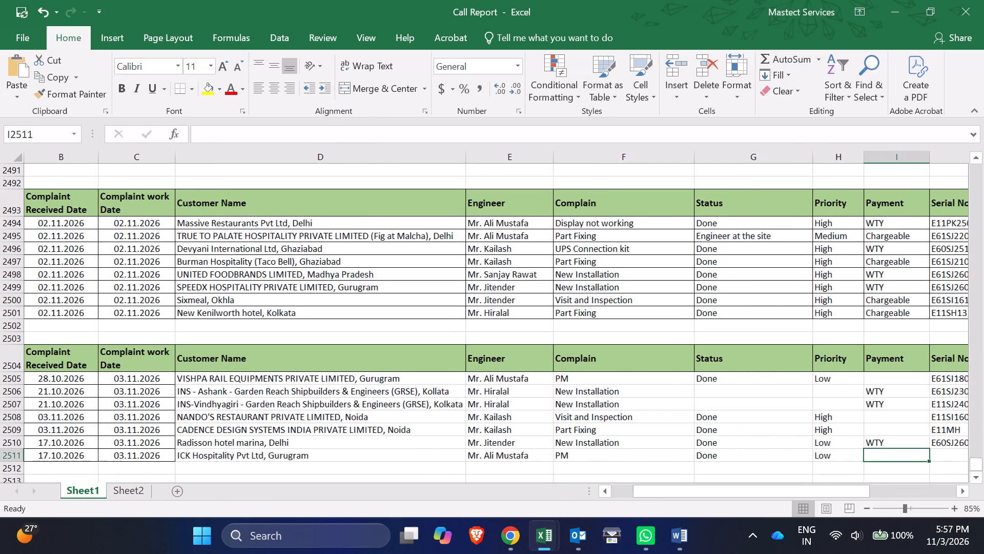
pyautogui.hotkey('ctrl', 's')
# Switch to the Daily Calls workbook to check call 7's remaining details.
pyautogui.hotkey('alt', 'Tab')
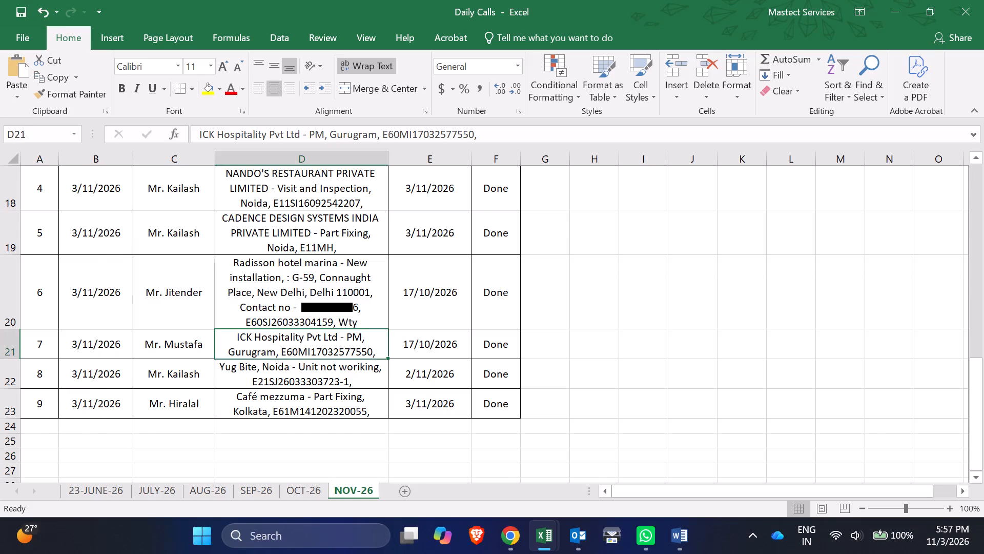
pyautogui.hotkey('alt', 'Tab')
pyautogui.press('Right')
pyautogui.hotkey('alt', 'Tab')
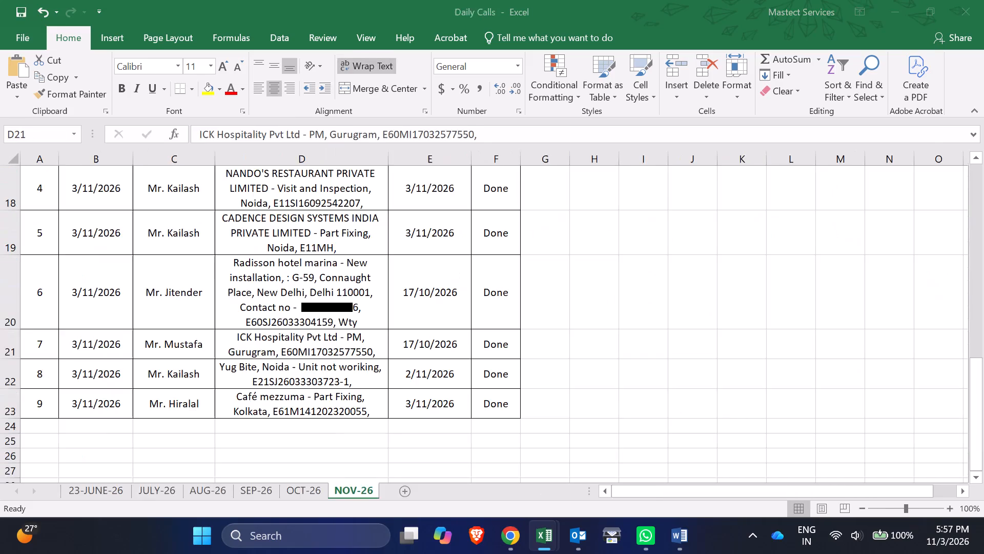
pyautogui.tripleClick(313, 354)
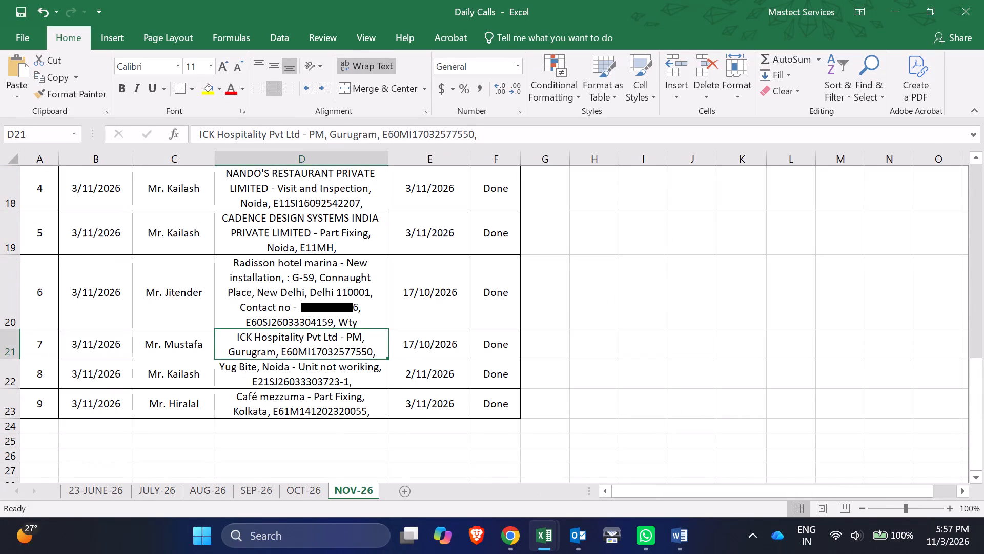
pyautogui.click(313, 354)
pyautogui.hotkey('ctrl', 'c')
pyautogui.hotkey('alt', 'Tab')
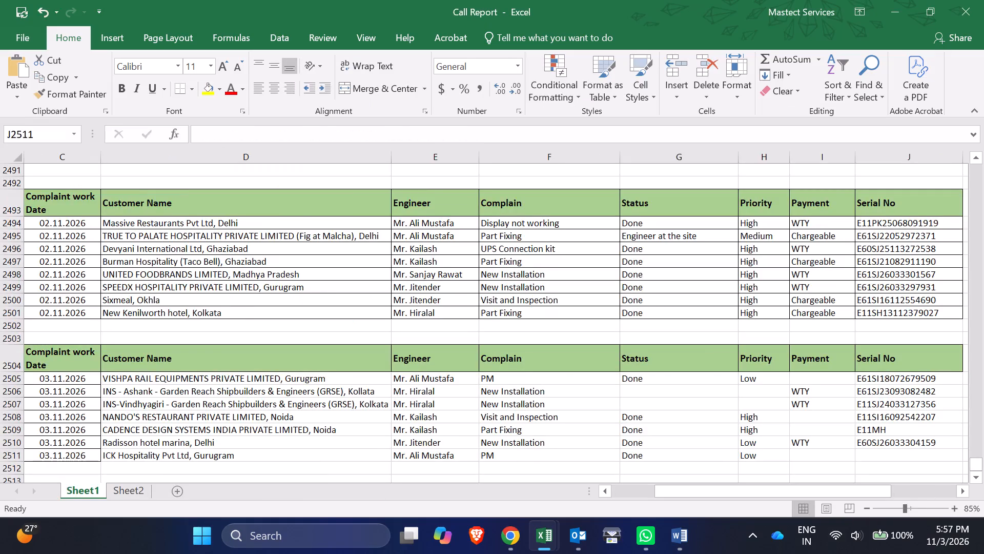
pyautogui.hotkey('ctrl', 'v')
pyautogui.press('Return')
# Start the next table row below call 7 by entering 8 in its Sno. cell, and save the Call Report.
pyautogui.press('Left')
pyautogui.press('Left')
pyautogui.press('Left')
pyautogui.press('Left')
pyautogui.press('Left')
pyautogui.press('Left')
pyautogui.press('Left')
pyautogui.press('Left')
pyautogui.press('Left')
pyautogui.press('Left')
pyautogui.press('Left')
pyautogui.press('Left')
pyautogui.press('Left')
pyautogui.press('Left')
pyautogui.press('Left')
pyautogui.press('Left')
pyautogui.press('Left')
pyautogui.press('Left')
pyautogui.press('Left')
pyautogui.press('Left')
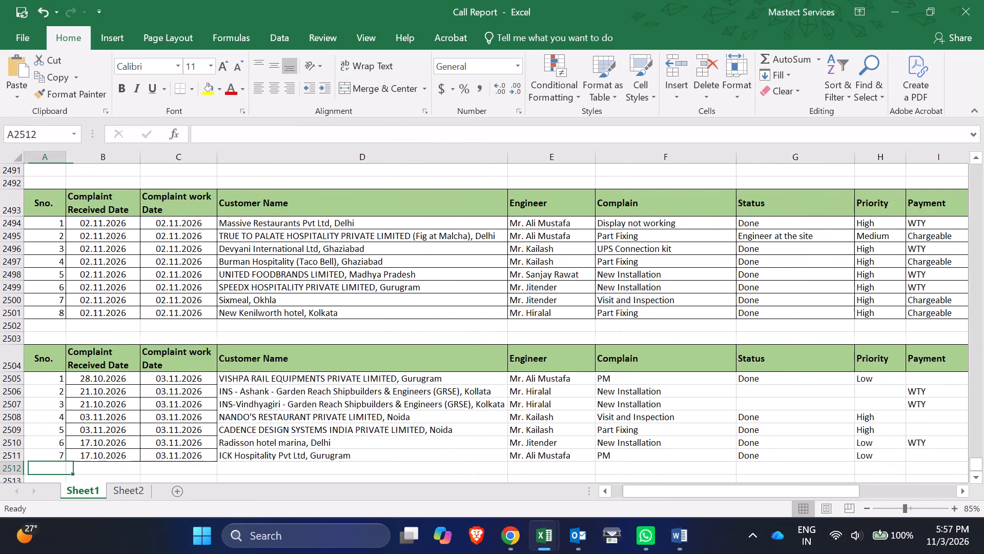
pyautogui.press('8')
pyautogui.press('Return')
pyautogui.press('Up')
pyautogui.press('Right')
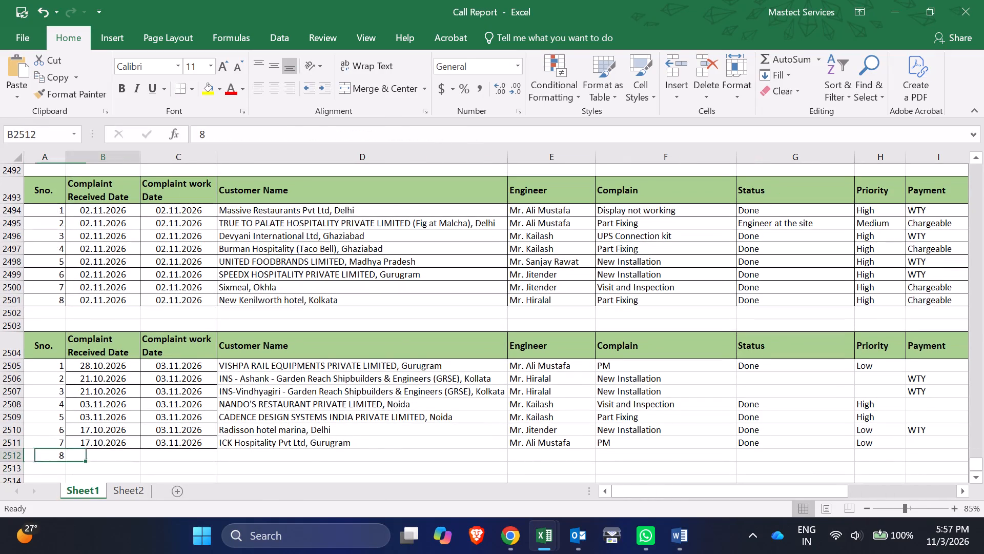
pyautogui.hotkey('ctrl', 's')
# Check call 8 in Daily Calls and fill the received and work dates down from call 7 into its row.
pyautogui.hotkey('alt', 'Tab')
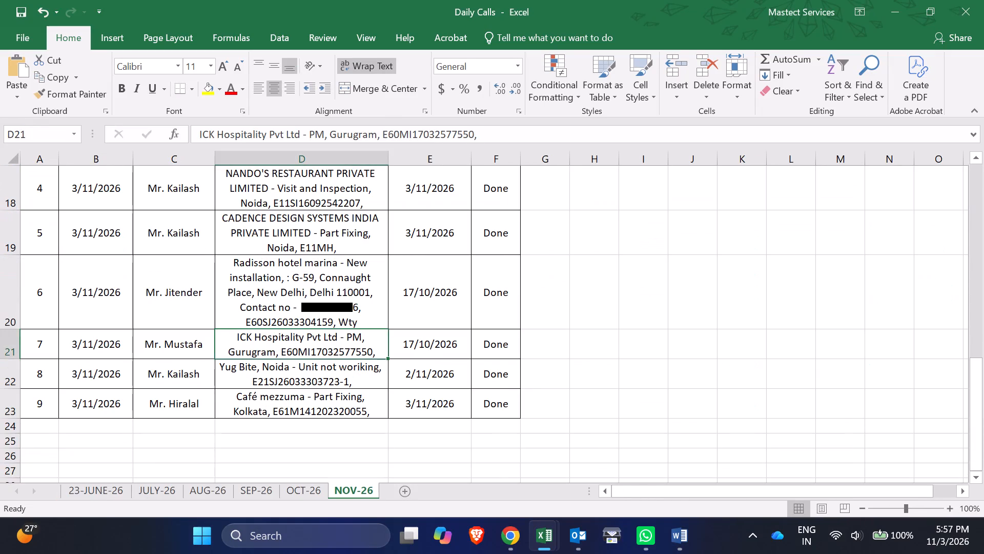
pyautogui.press('Down')
pyautogui.hotkey('alt', 'Tab')
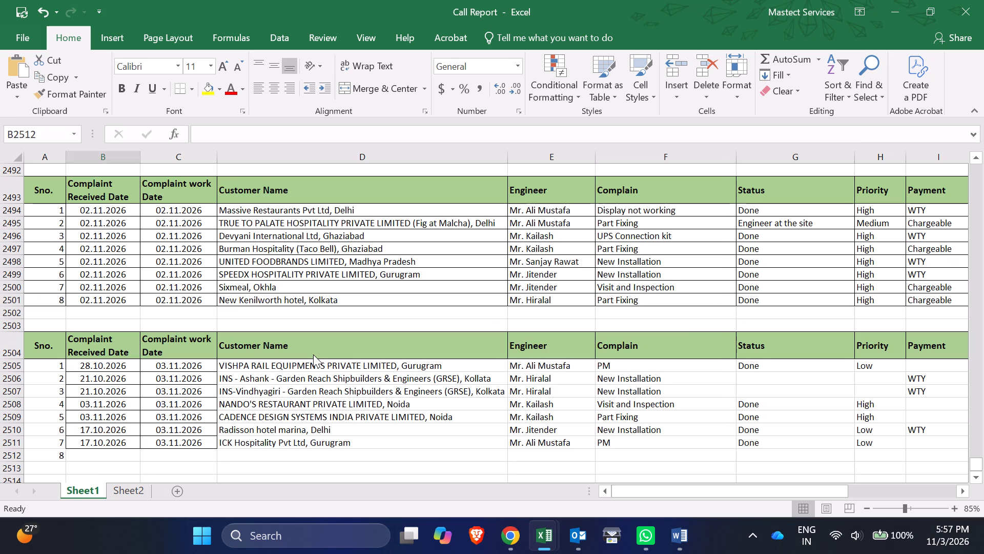
pyautogui.hotkey('shift', 'Right')
pyautogui.hotkey('ctrl', 'd')
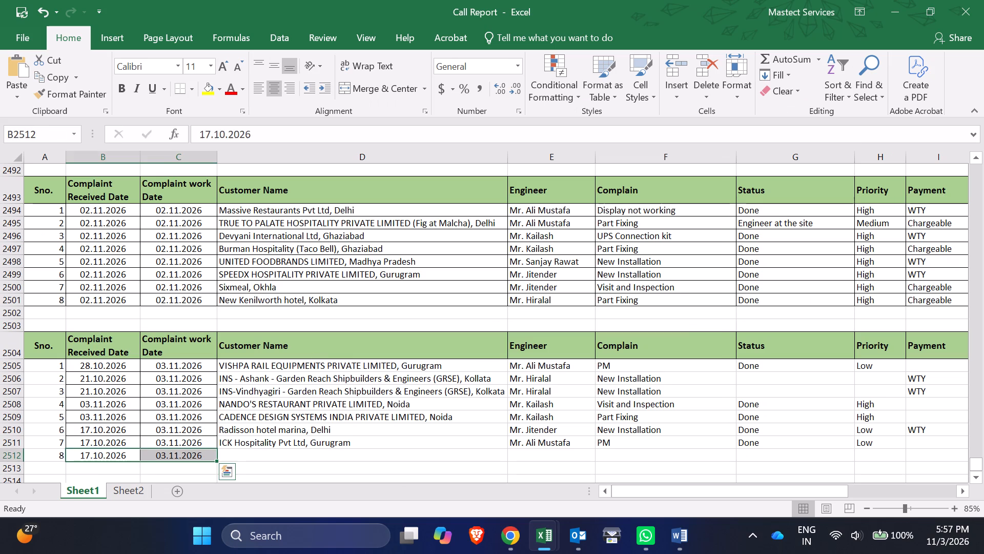
# Change call 8's Complaint Received Date to 02.11.2026 and save the Call Report.
pyautogui.click(116, 459)
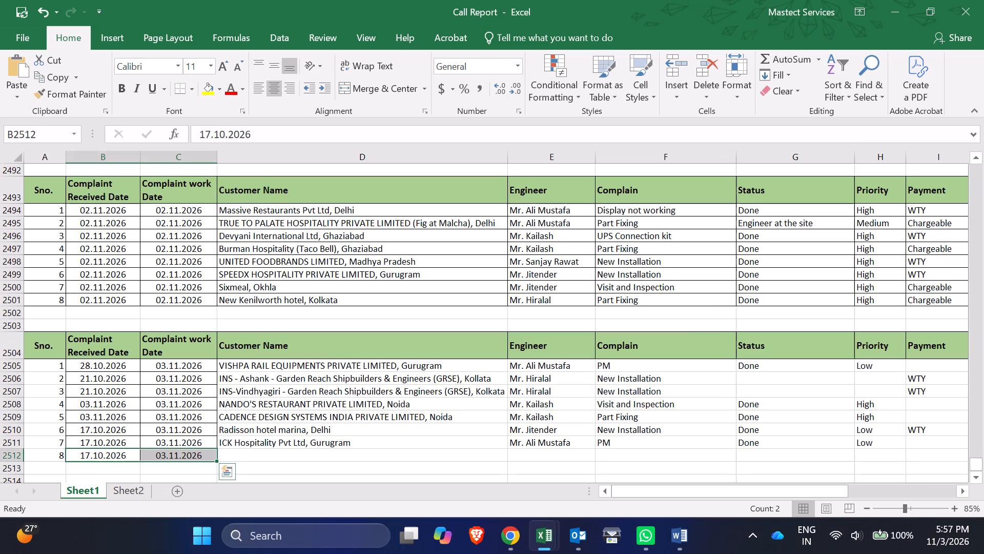
pyautogui.click(116, 454)
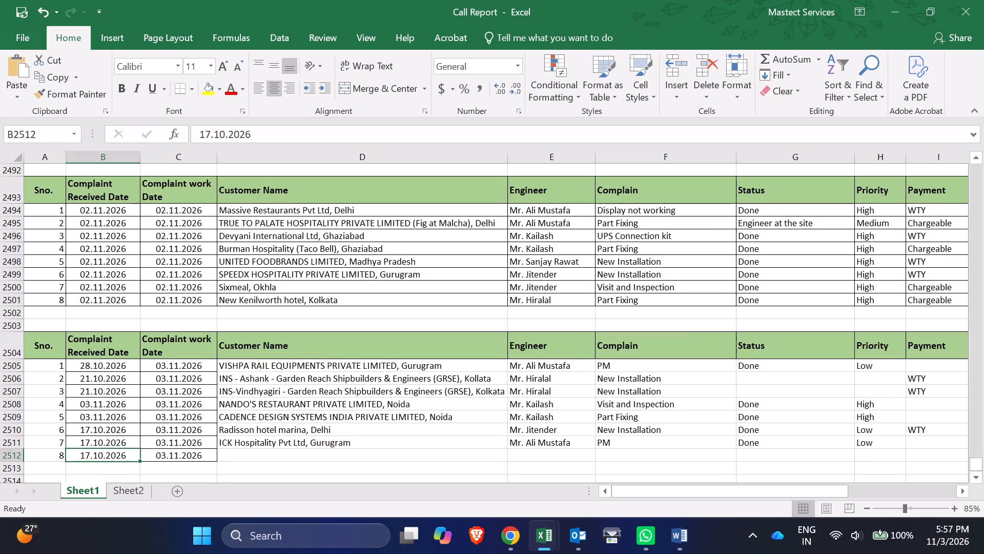
pyautogui.click(223, 133)
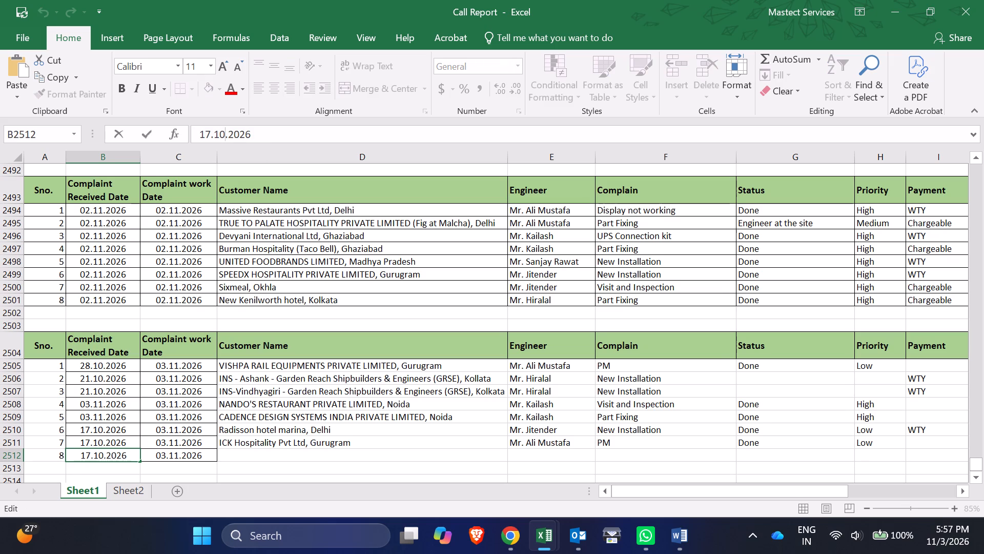
pyautogui.press('BackSpace')
pyautogui.press('1')
pyautogui.press('Left')
pyautogui.press('Left')
pyautogui.press('Left')
pyautogui.press('BackSpace')
pyautogui.press('BackSpace')
pyautogui.write('02')
pyautogui.press('Return')
pyautogui.hotkey('ctrl', 's')
pyautogui.hotkey('ctrl', 's')
# Copy "Yug Bite, Noida" from Daily Calls into call 8's Customer Name cell and save the Call Report.
pyautogui.press('Up')
pyautogui.press('Right')
pyautogui.press('Right')
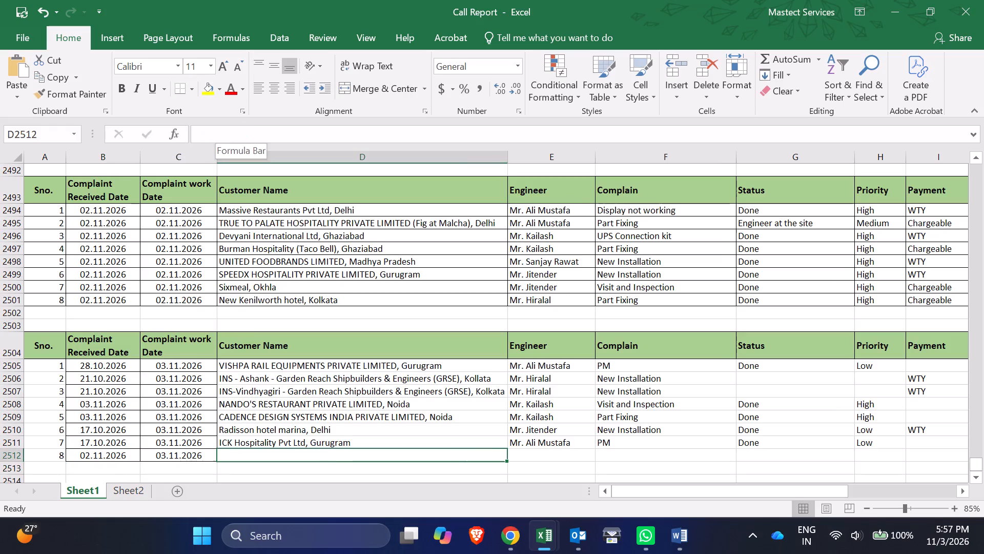
pyautogui.hotkey('ctrl', 's')
pyautogui.hotkey('alt', 'Tab')
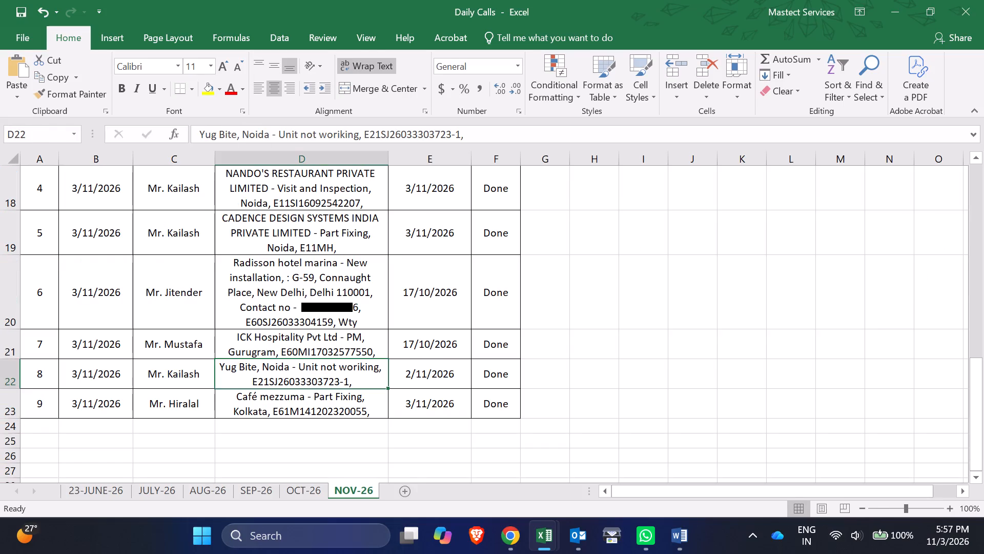
pyautogui.hotkey('alt', 'Tab')
pyautogui.hotkey('alt', 'Tab')
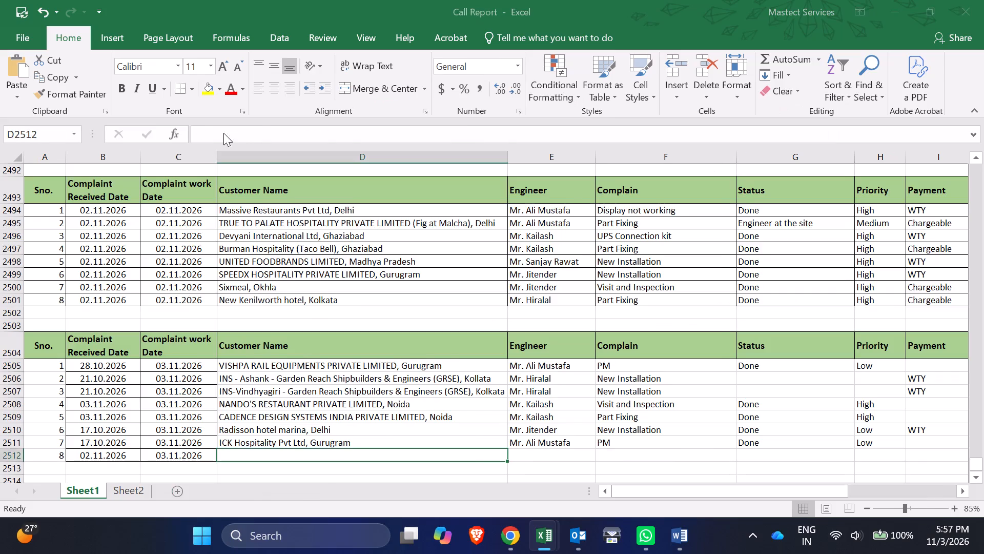
pyautogui.click(194, 134)
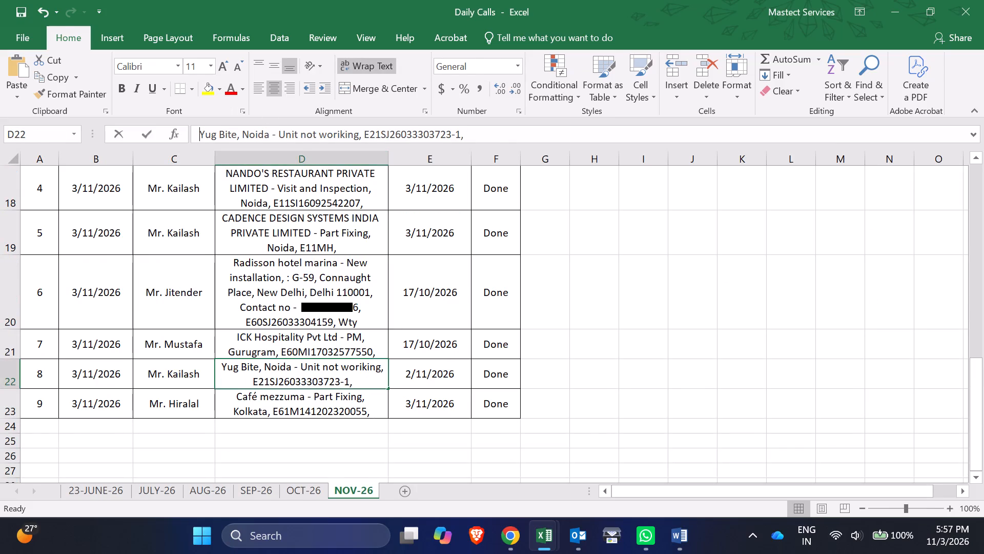
pyautogui.hotkey('shift', 'Right')
pyautogui.hotkey('shift', 'Right')
pyautogui.hotkey('shift', 'Right')
pyautogui.hotkey('shift', 'Right')
pyautogui.hotkey('shift', 'Right')
pyautogui.hotkey('shift', 'Right')
pyautogui.hotkey('shift', 'Right')
pyautogui.hotkey('shift', 'Right')
pyautogui.hotkey('shift', 'Right')
pyautogui.hotkey('shift', 'Right')
pyautogui.hotkey('shift', 'Right')
pyautogui.hotkey('shift', 'Right')
pyautogui.hotkey('shift', 'Right')
pyautogui.hotkey('shift', 'Right')
pyautogui.hotkey('shift', 'Right')
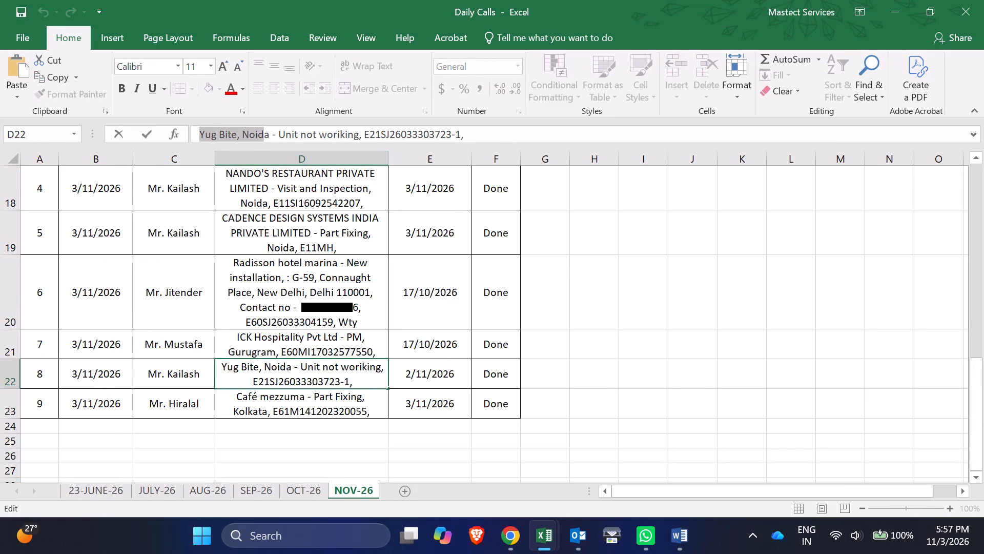
pyautogui.hotkey('ctrl', 'c')
pyautogui.hotkey('alt', 'Tab')
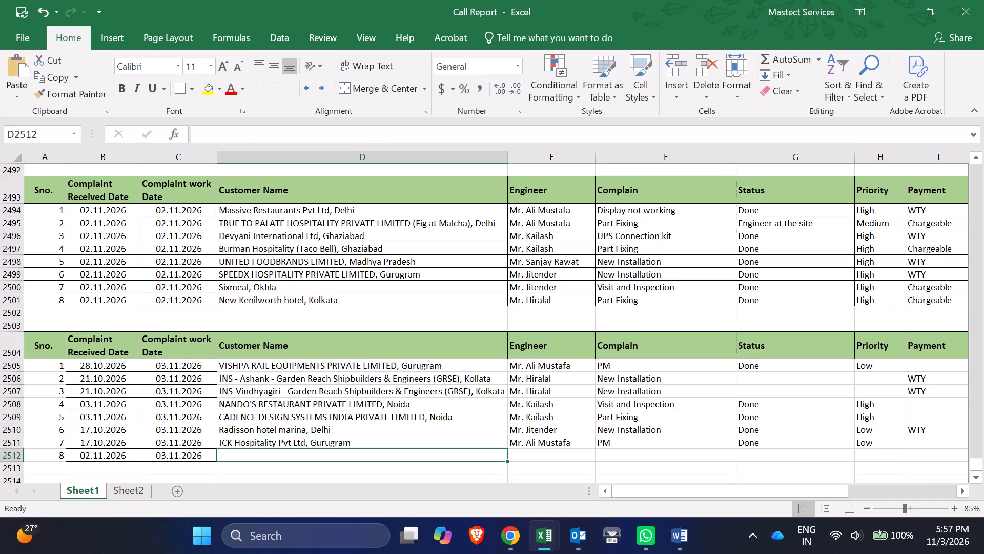
pyautogui.hotkey('ctrl', 'v')
pyautogui.hotkey('ctrl', 's')
pyautogui.press('Return')
# Check call 8's engineer in Daily Calls and enter Mr. Kailash in its Engineer cell.
pyautogui.press('Up')
pyautogui.press('Right')
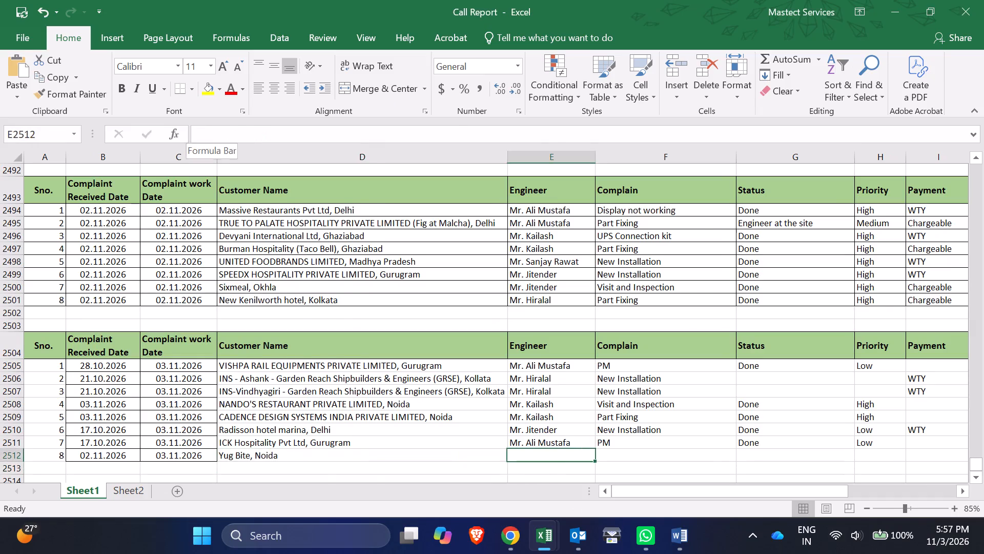
pyautogui.hotkey('alt', 'Tab')
pyautogui.hotkey('alt', 'Tab')
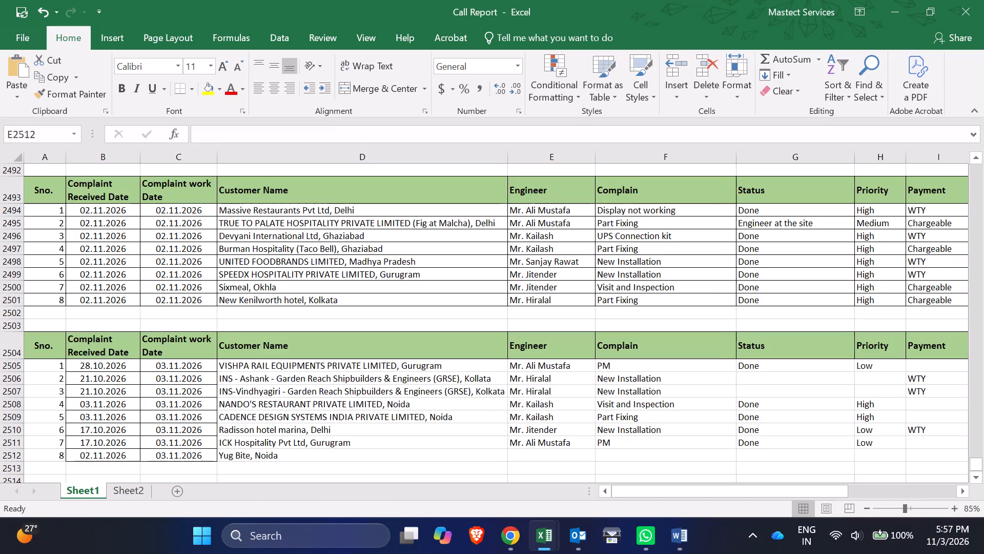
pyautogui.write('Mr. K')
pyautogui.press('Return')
# Check call 8's complaint in Daily Calls and enter "Unit not working" in its Complain cell.
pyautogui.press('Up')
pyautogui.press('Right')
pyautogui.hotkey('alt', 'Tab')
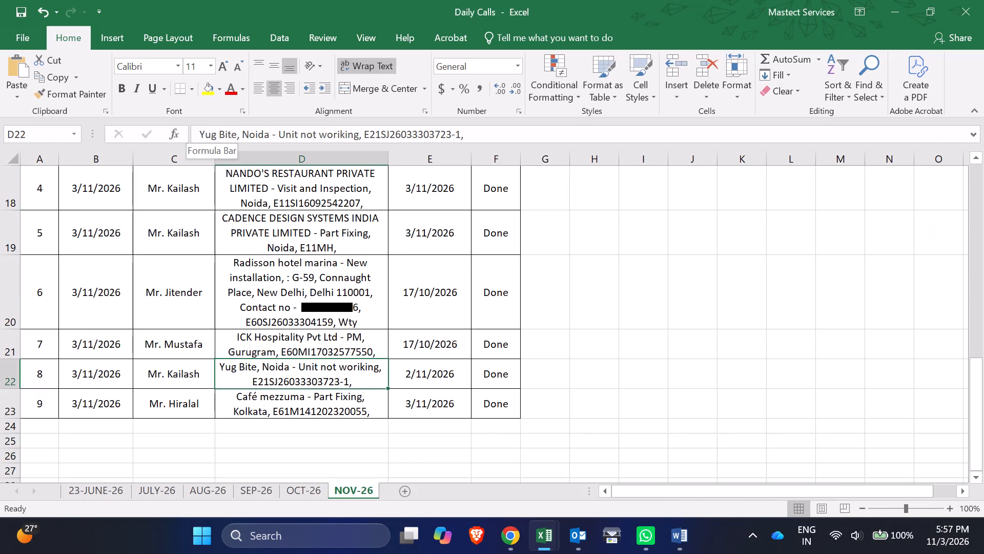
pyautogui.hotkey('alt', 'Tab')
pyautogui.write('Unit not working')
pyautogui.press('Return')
# Fill status Done and priority Low down from call 7 into call 8's row, and save the Call Report.
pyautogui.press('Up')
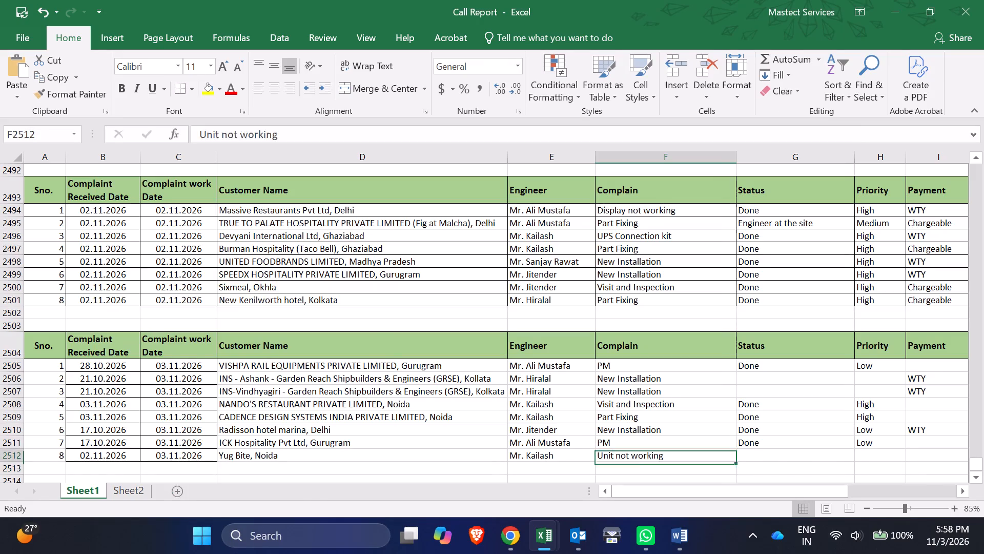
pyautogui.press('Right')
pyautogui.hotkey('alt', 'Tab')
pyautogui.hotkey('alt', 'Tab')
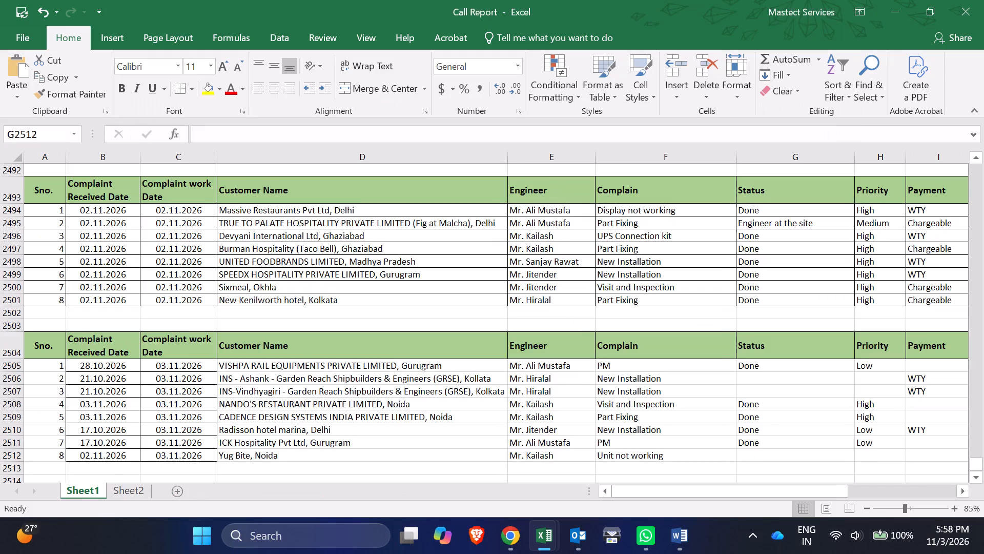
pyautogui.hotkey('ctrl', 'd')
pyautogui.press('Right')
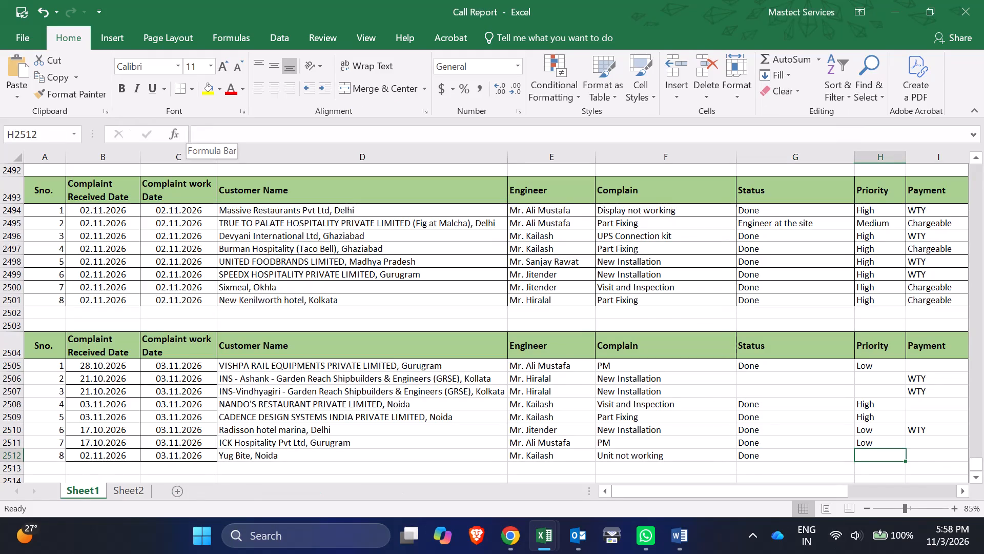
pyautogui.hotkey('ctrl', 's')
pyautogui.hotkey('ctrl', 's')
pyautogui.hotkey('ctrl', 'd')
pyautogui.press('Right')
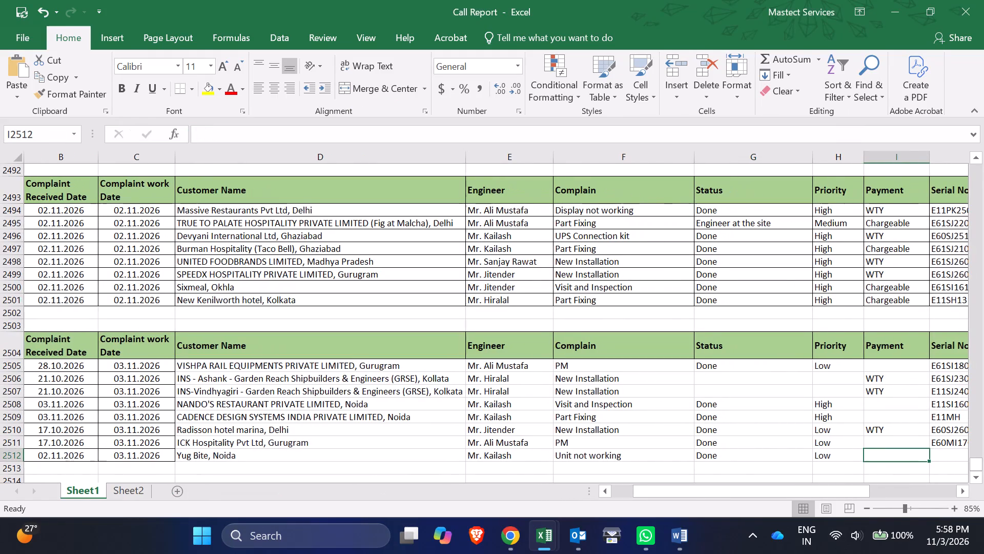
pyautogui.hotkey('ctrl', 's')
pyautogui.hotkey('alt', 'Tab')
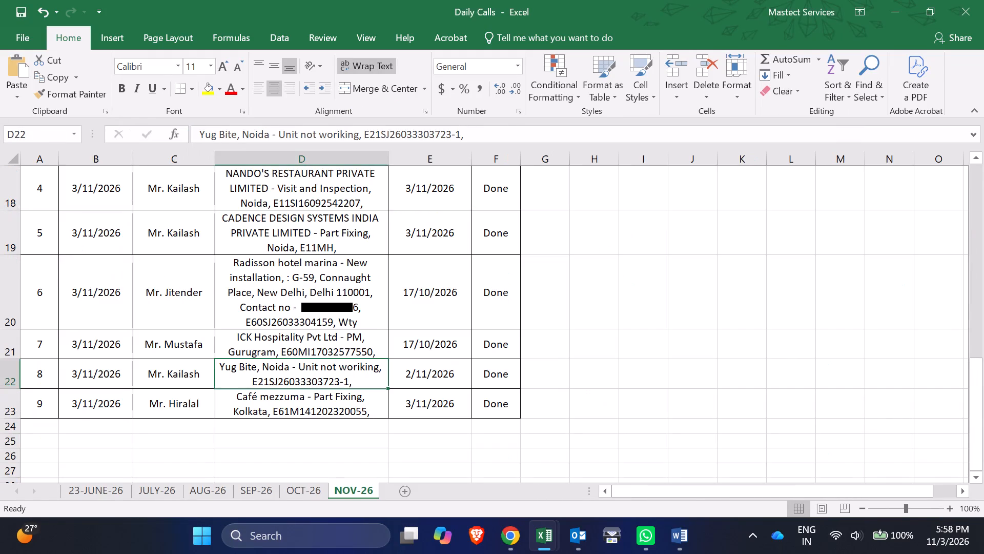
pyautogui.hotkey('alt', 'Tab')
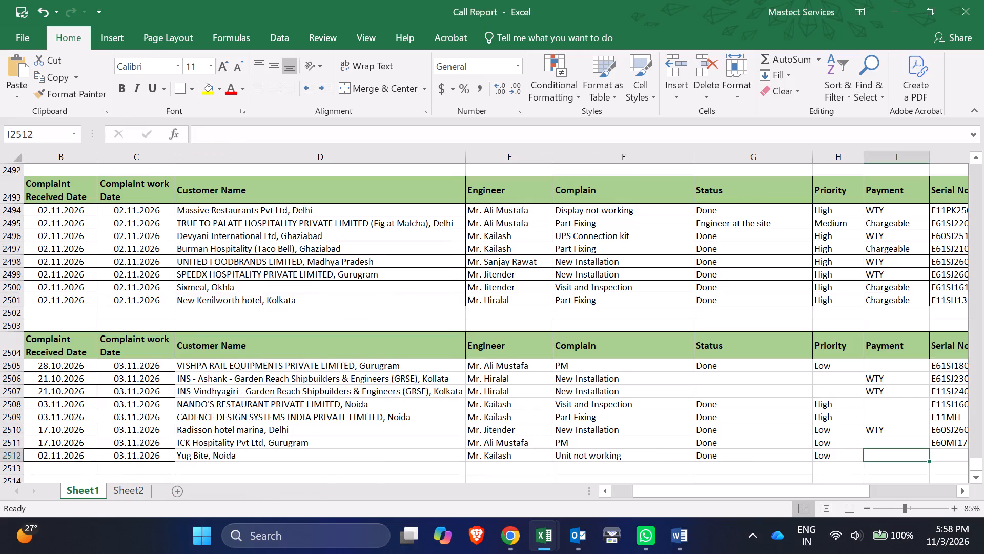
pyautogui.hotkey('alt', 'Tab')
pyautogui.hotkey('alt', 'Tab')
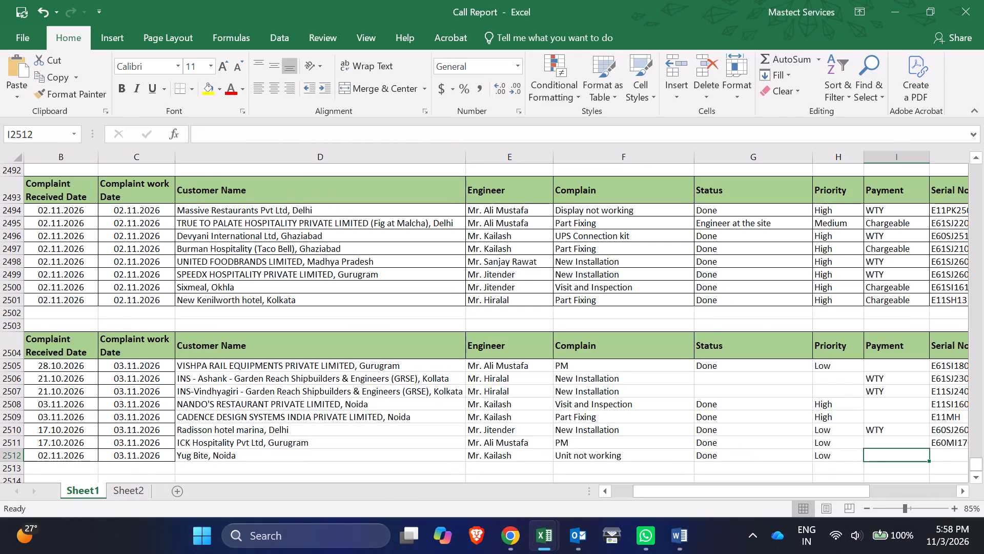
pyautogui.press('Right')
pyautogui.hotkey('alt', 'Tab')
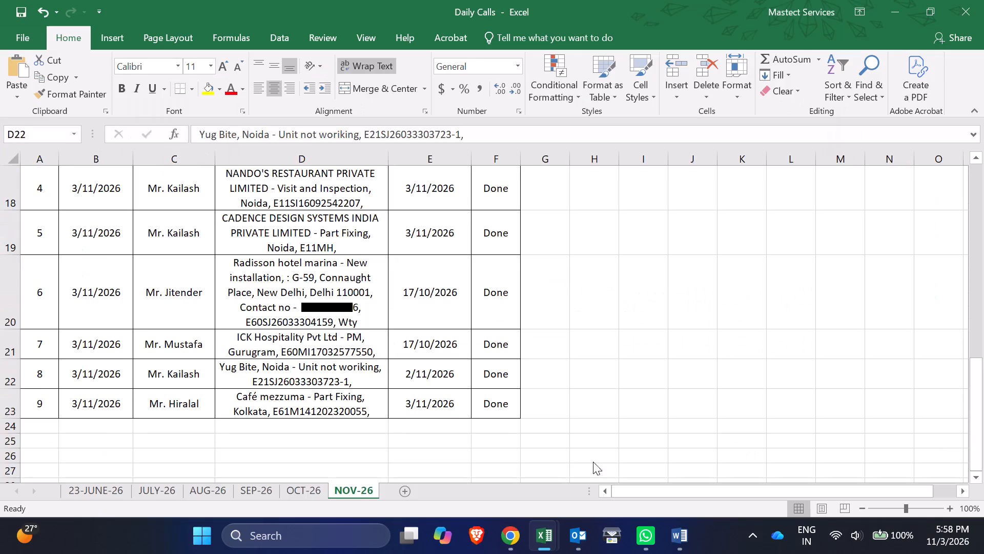
pyautogui.doubleClick(317, 381)
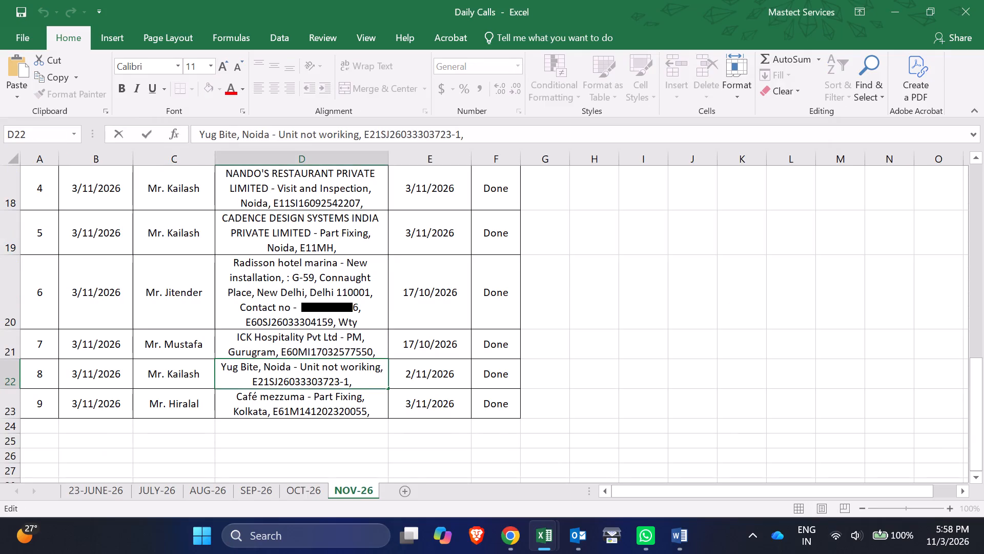
pyautogui.click(249, 384)
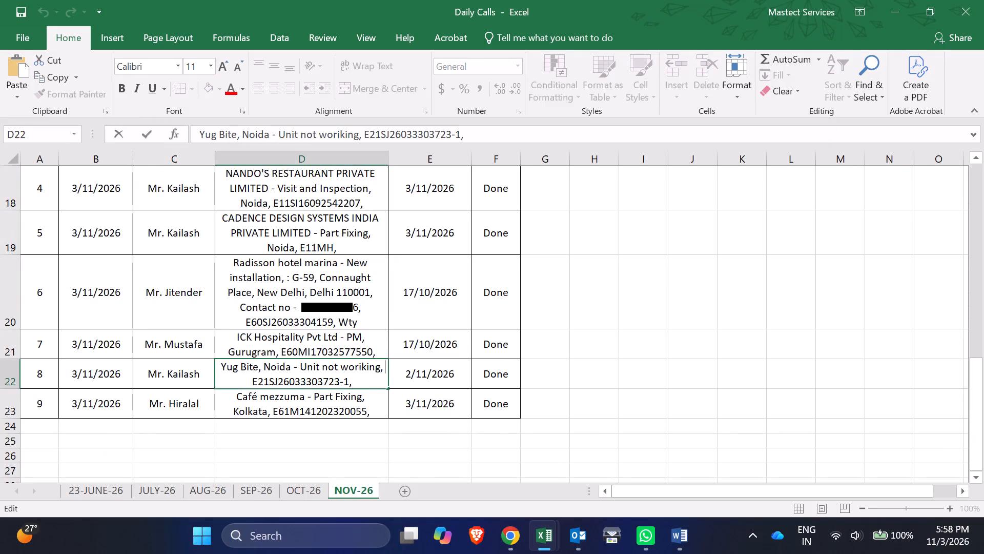
pyautogui.click(253, 383)
pyautogui.click(253, 383)
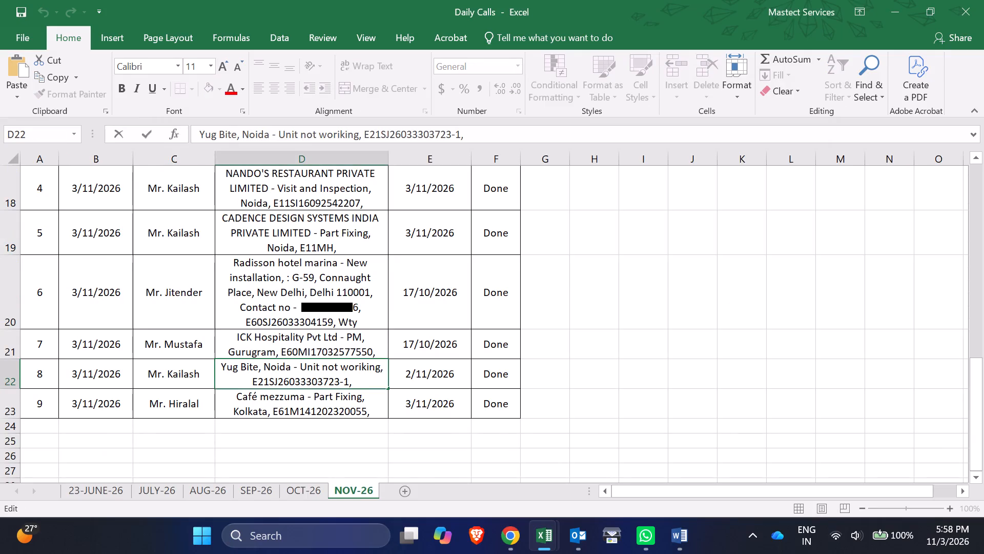
pyautogui.click(253, 383)
pyautogui.click(273, 382)
pyautogui.press('Left')
pyautogui.press('Left')
pyautogui.press('Left')
pyautogui.press('Left')
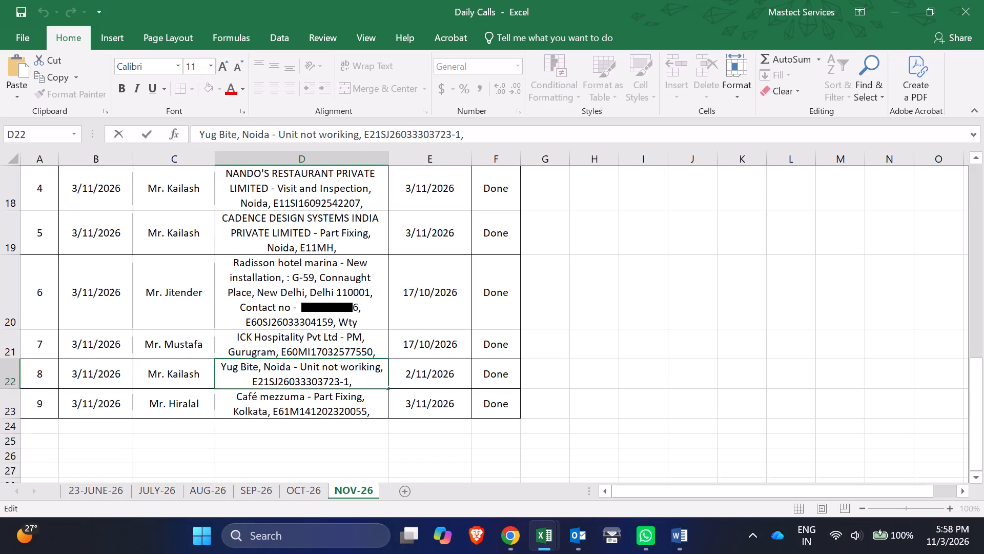
pyautogui.press('Left')
pyautogui.press('Right')
pyautogui.hotkey('shift', 'Right')
pyautogui.hotkey('shift', 'Right')
pyautogui.hotkey('shift', 'Right')
pyautogui.hotkey('shift', 'Right')
pyautogui.hotkey('shift', 'Right')
pyautogui.hotkey('shift', 'Right')
pyautogui.hotkey('shift', 'Right')
pyautogui.hotkey('shift', 'Right')
pyautogui.hotkey('shift', 'Right')
pyautogui.hotkey('shift', 'Right')
pyautogui.hotkey('shift', 'Right')
pyautogui.hotkey('shift', 'Right')
pyautogui.hotkey('shift', 'Right')
pyautogui.hotkey('shift', 'Right')
pyautogui.hotkey('shift', 'Right')
pyautogui.hotkey('shift', 'Right')
pyautogui.hotkey('shift', 'Right')
pyautogui.hotkey('shift', 'Right')
pyautogui.hotkey('shift', 'Right')
pyautogui.hotkey('shift', 'Left')
pyautogui.hotkey('shift', 'Left')
pyautogui.hotkey('shift', 'Right')
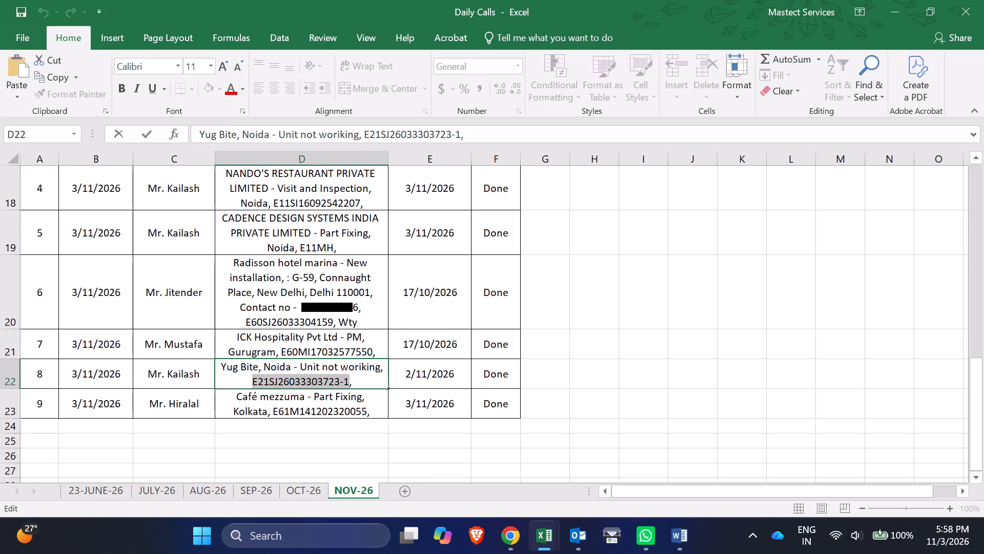
pyautogui.hotkey('ctrl', 'c')
pyautogui.hotkey('alt', 'Tab')
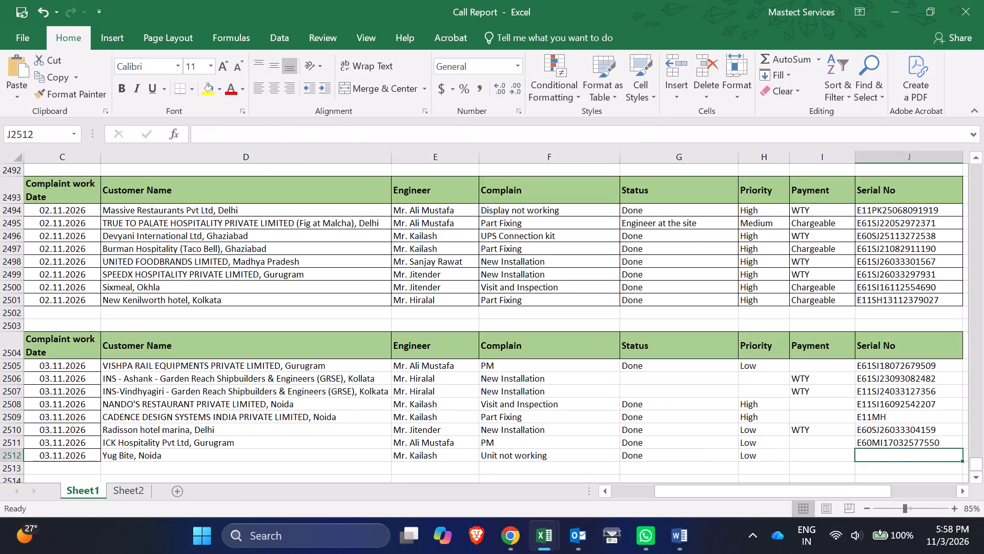
pyautogui.hotkey('ctrl', 'v')
pyautogui.hotkey('ctrl', 's')
pyautogui.press('Return')
# Enter serial number 9 in the Sno. column of the row below call 8 and save the Call Report.
pyautogui.press('Left')
pyautogui.press('Left')
pyautogui.press('Left')
pyautogui.press('Left')
pyautogui.press('Left')
pyautogui.press('Left')
pyautogui.press('Left')
pyautogui.press('Left')
pyautogui.press('Left')
pyautogui.press('Left')
pyautogui.press('Left')
pyautogui.press('Left')
pyautogui.press('Left')
pyautogui.press('Left')
pyautogui.press('Left')
pyautogui.press('Left')
pyautogui.press('Left')
pyautogui.press('Left')
pyautogui.press('Left')
pyautogui.press('Left')
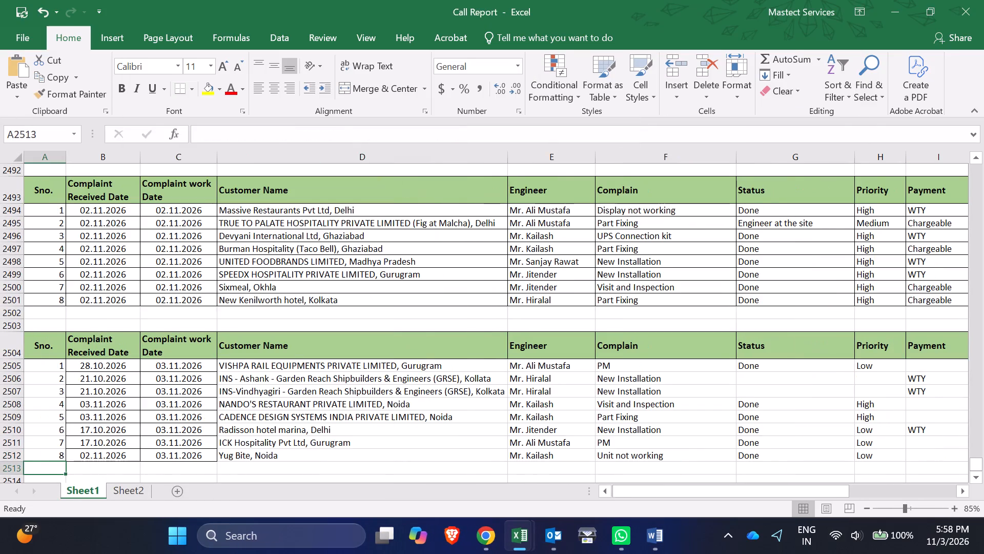
pyautogui.press('9')
pyautogui.press('Return')
pyautogui.press('Up')
pyautogui.press('Right')
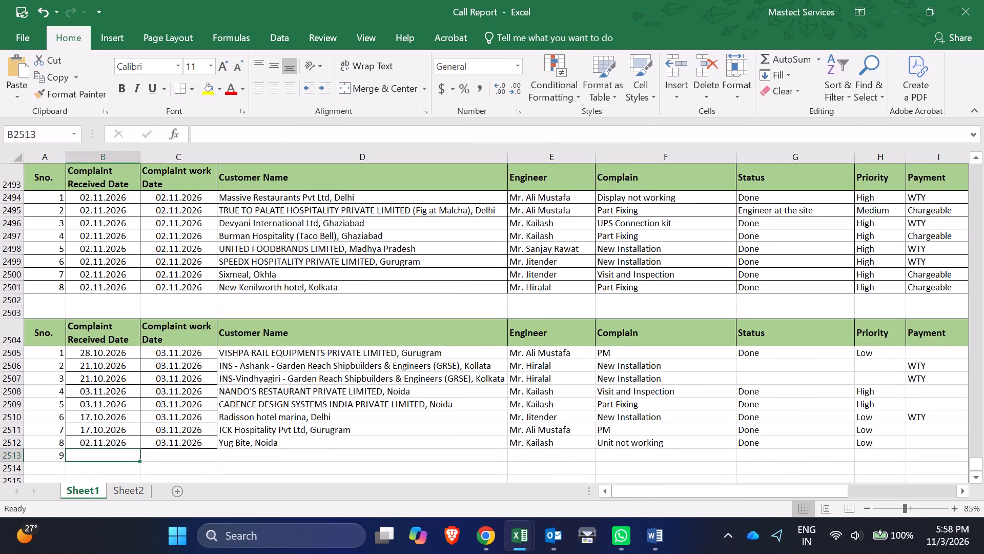
pyautogui.hotkey('ctrl', 's')
# Copy call 5's received and work dates, both 03.11.2026, into call 9's date cells and save the Call Report.
pyautogui.hotkey('alt', 'Tab')
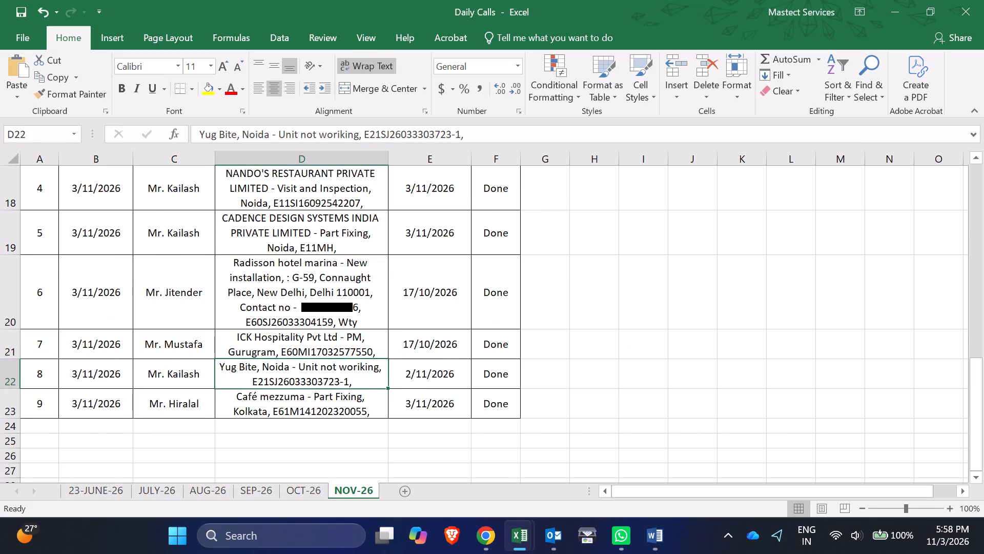
pyautogui.hotkey('alt', 'Tab')
pyautogui.press('Up')
pyautogui.press('Up')
pyautogui.press('Up')
pyautogui.press('Up')
pyautogui.hotkey('shift', 'Right')
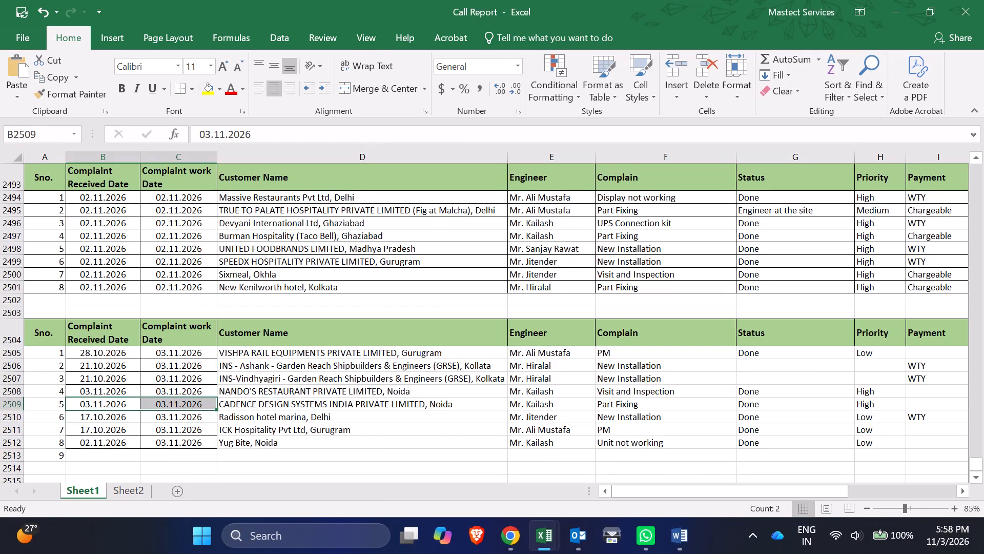
pyautogui.hotkey('ctrl', 'c')
pyautogui.press('Down')
pyautogui.press('Down')
pyautogui.press('Down')
pyautogui.press('Down')
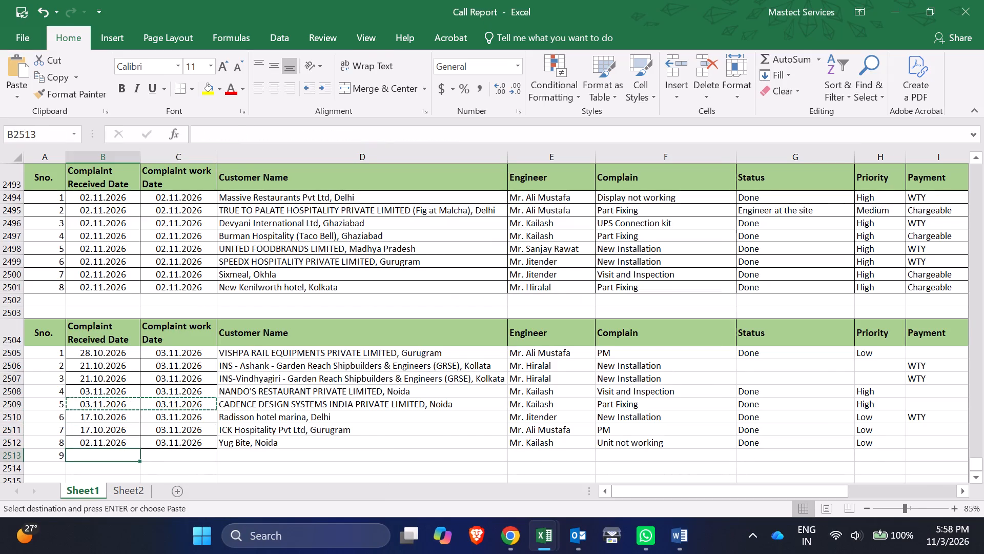
pyautogui.hotkey('ctrl', 'v')
pyautogui.hotkey('ctrl', 's')
pyautogui.press('Return')
pyautogui.press('Right')
pyautogui.press('Right')
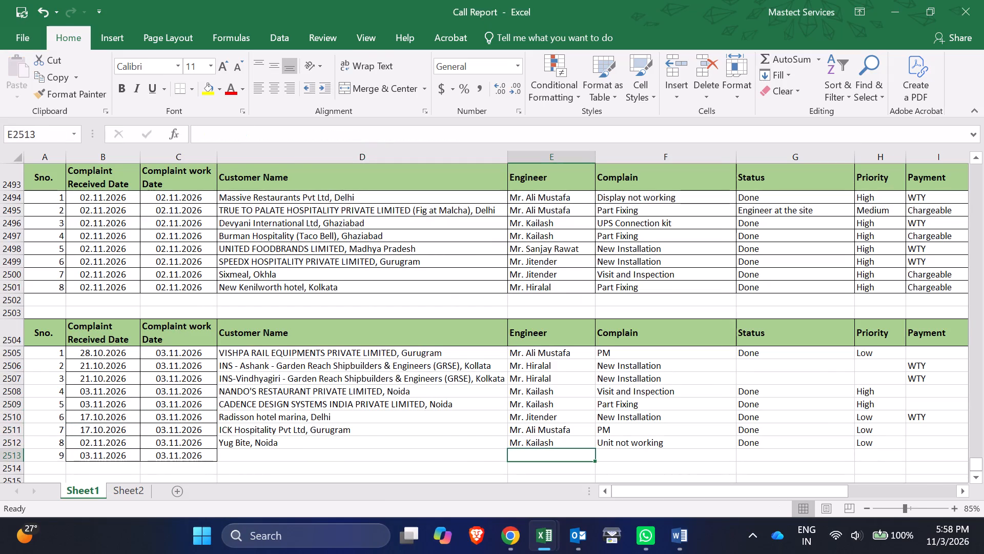
pyautogui.press('Left')
pyautogui.hotkey('ctrl', 's')
# Copy "Café mezzuma" from call 9 in Daily Calls into call 9's Customer Name cell, append ", Kolkata", and save the Call Report.
pyautogui.press('Right')
pyautogui.press('Left')
pyautogui.hotkey('alt', 'Tab')
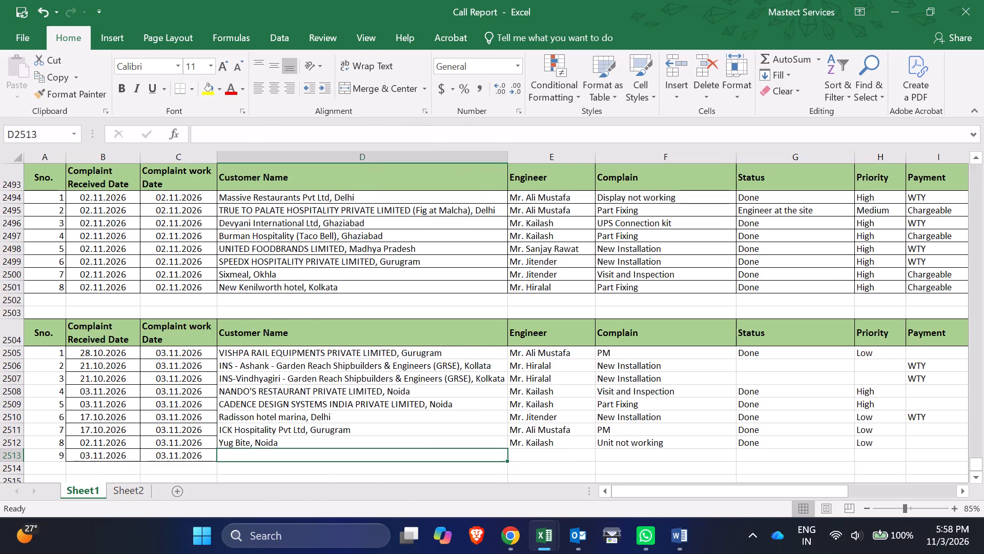
pyautogui.click(281, 402)
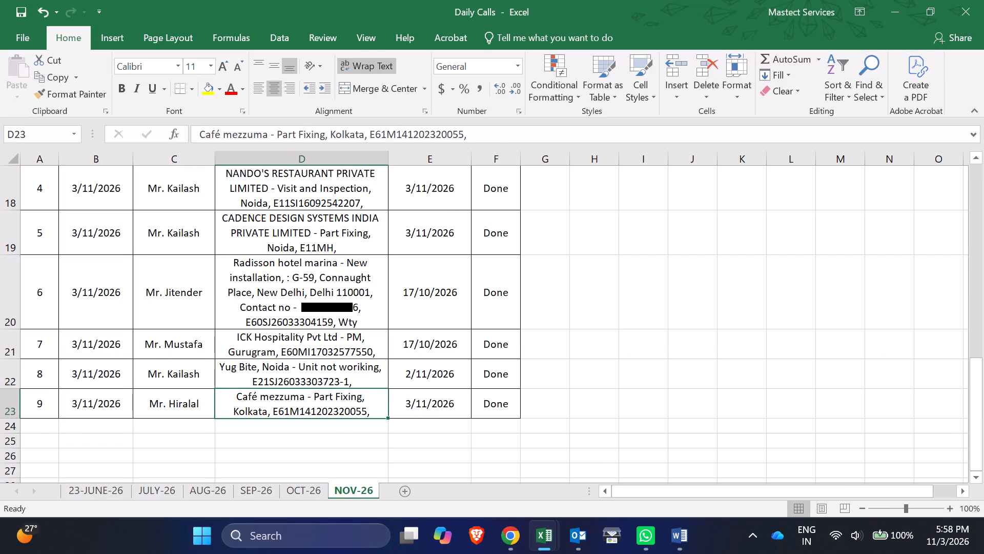
pyautogui.click(197, 129)
pyautogui.hotkey('shift', 'Right')
pyautogui.hotkey('shift', 'Right')
pyautogui.hotkey('shift', 'Right')
pyautogui.hotkey('shift', 'Right')
pyautogui.hotkey('shift', 'Right')
pyautogui.hotkey('shift', 'Right')
pyautogui.hotkey('shift', 'Right')
pyautogui.hotkey('shift', 'Right')
pyautogui.hotkey('shift', 'Right')
pyautogui.hotkey('shift', 'Right')
pyautogui.hotkey('shift', 'Right')
pyautogui.hotkey('shift', 'Right')
pyautogui.hotkey('shift', 'Right')
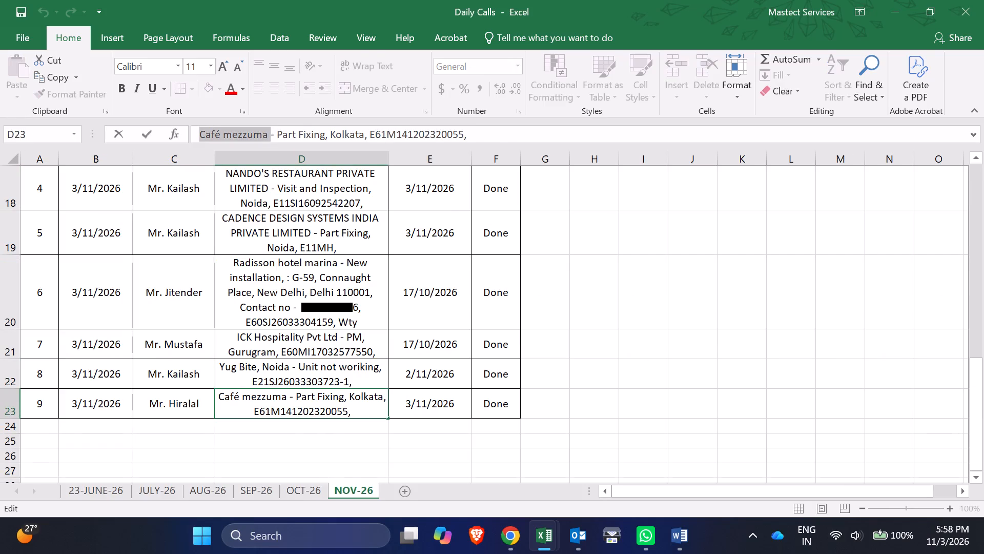
pyautogui.hotkey('shift', 'Left')
pyautogui.hotkey('shift', 'Left')
pyautogui.hotkey('shift', 'Right')
pyautogui.hotkey('ctrl', 'c')
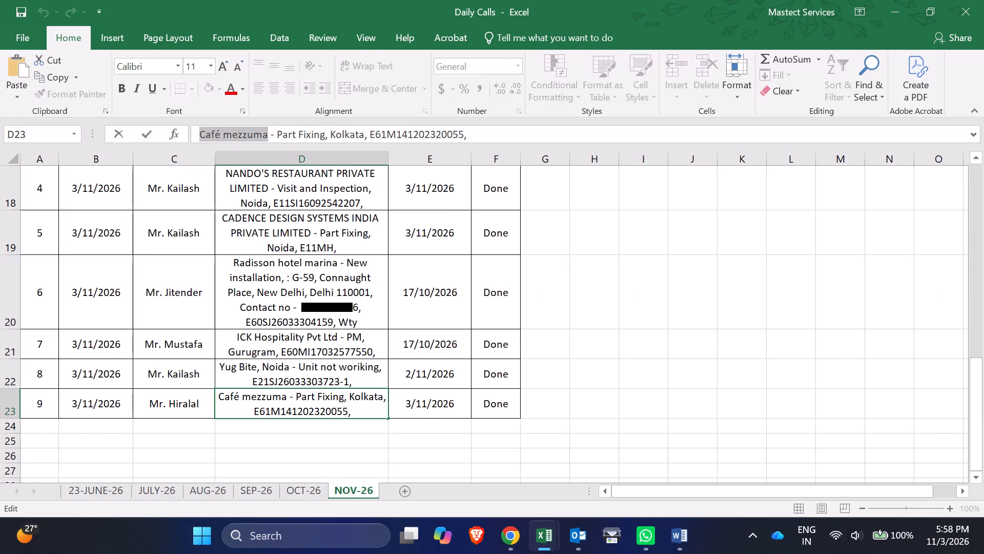
pyautogui.hotkey('alt', 'Tab')
pyautogui.hotkey('ctrl', 'v')
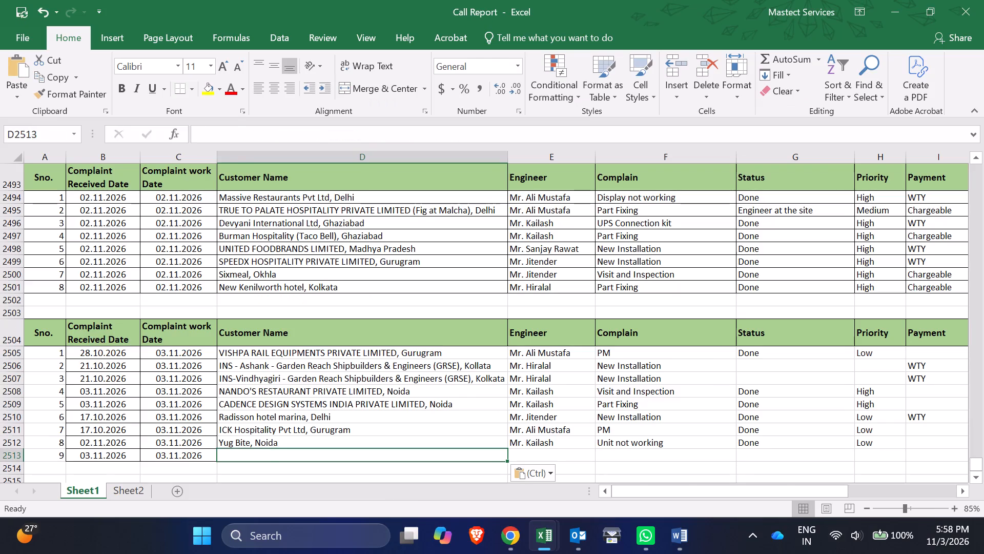
pyautogui.click(280, 138)
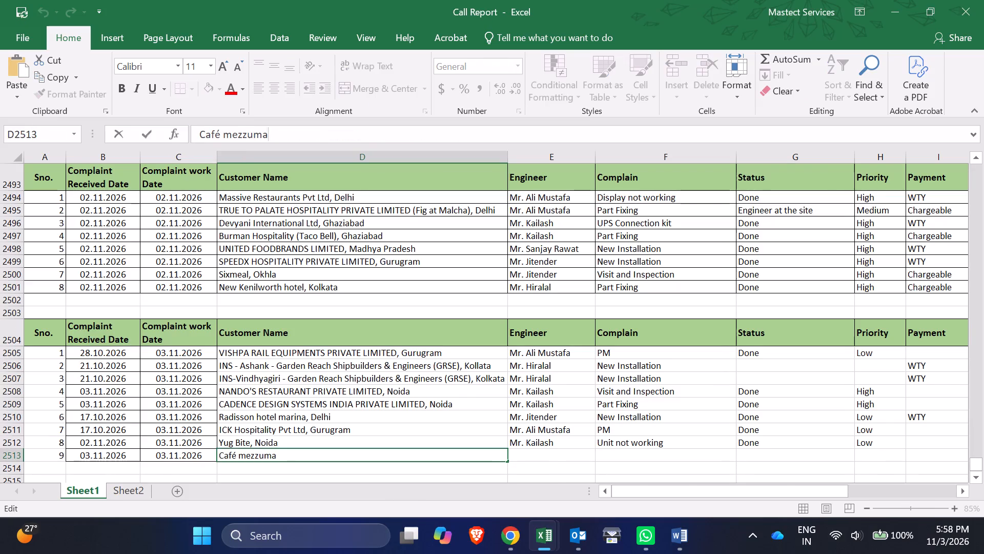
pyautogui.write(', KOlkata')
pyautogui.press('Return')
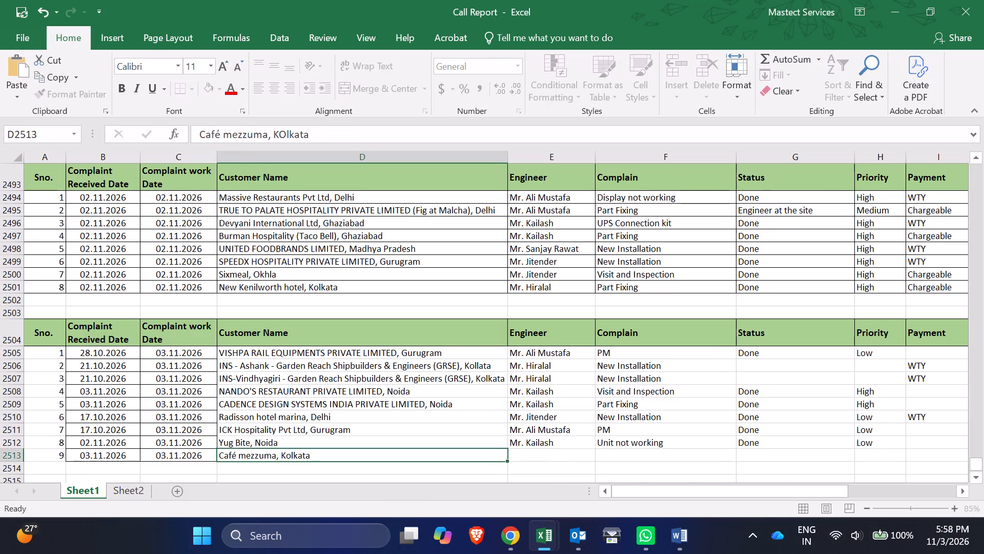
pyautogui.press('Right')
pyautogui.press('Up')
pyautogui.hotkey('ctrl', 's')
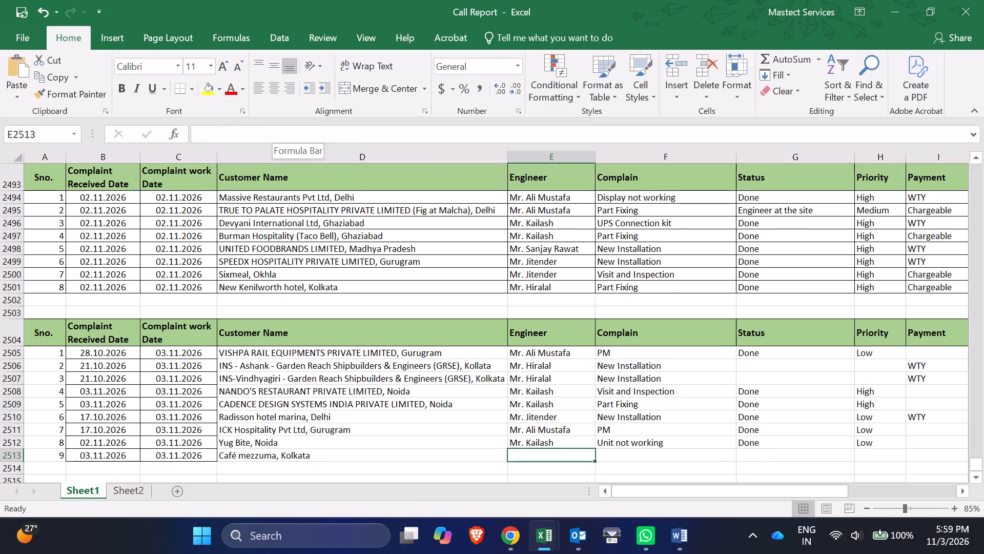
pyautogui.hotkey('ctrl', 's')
# Enter Mr. Hiralal as call 9's engineer and save the Call Report.
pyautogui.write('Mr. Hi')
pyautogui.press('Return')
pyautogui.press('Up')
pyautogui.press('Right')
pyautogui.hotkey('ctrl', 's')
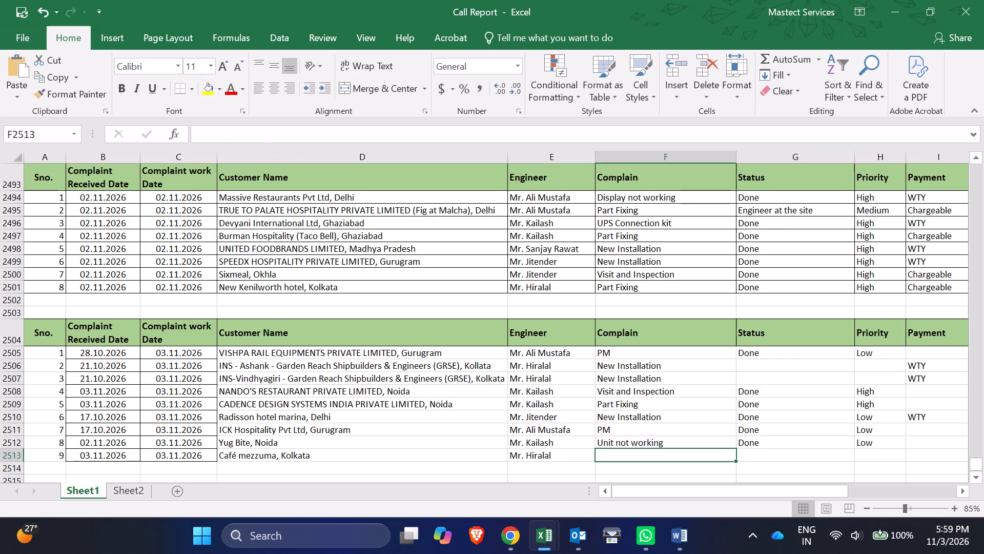
# Check call 9's complaint in Daily Calls and enter "Part Fixing" in its Complain cell.
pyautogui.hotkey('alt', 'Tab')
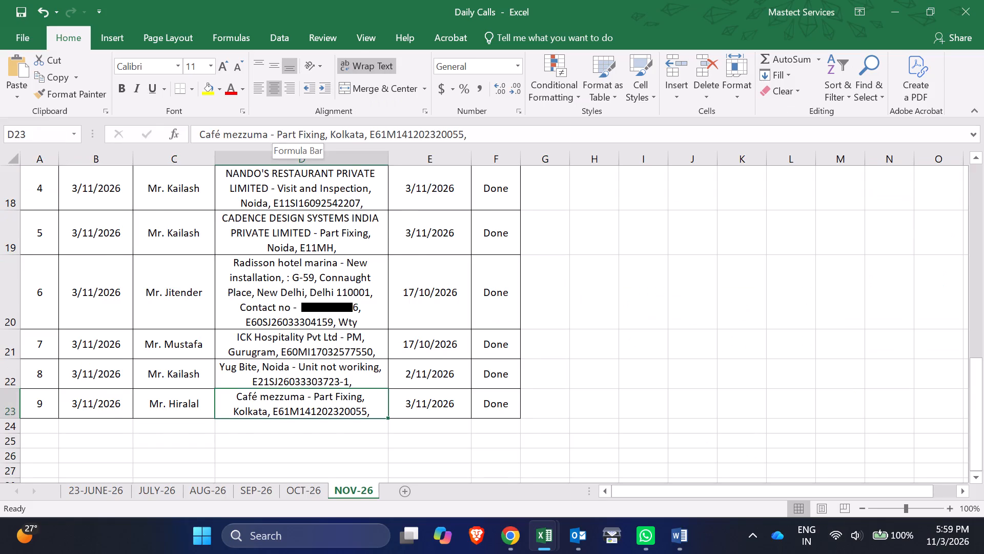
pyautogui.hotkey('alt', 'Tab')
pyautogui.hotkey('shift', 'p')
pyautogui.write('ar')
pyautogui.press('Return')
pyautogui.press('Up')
# Fill status Done down from call 8 into call 9's row and save the Call Report.
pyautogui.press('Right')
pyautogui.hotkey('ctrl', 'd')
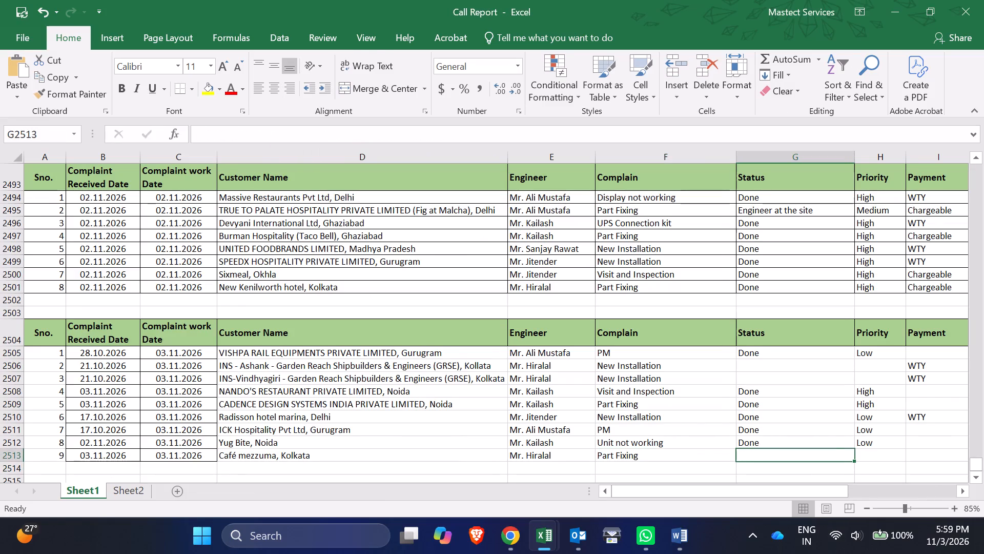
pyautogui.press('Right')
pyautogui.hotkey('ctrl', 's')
# Check call 9's entry in Daily Calls for its remaining details and return to its Payment cell in the Call Report.
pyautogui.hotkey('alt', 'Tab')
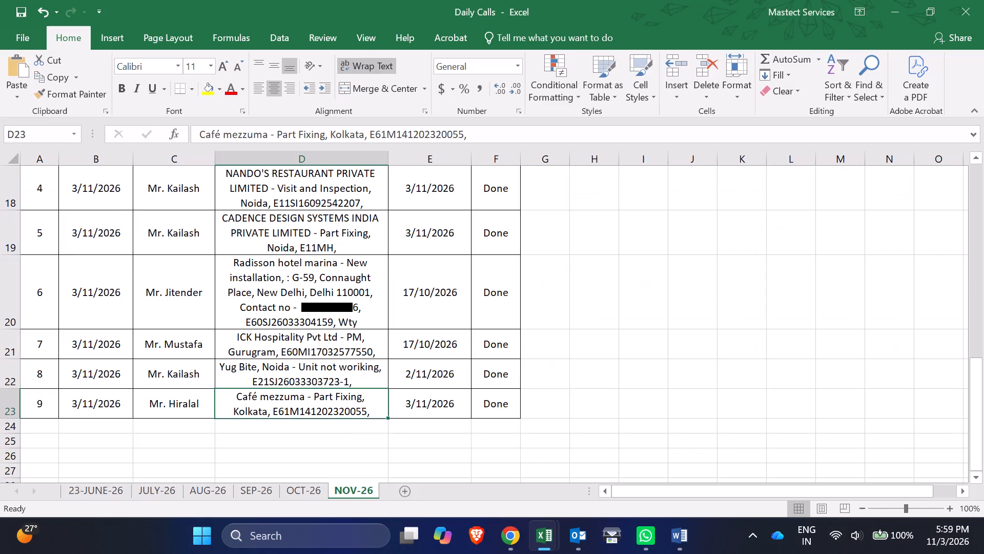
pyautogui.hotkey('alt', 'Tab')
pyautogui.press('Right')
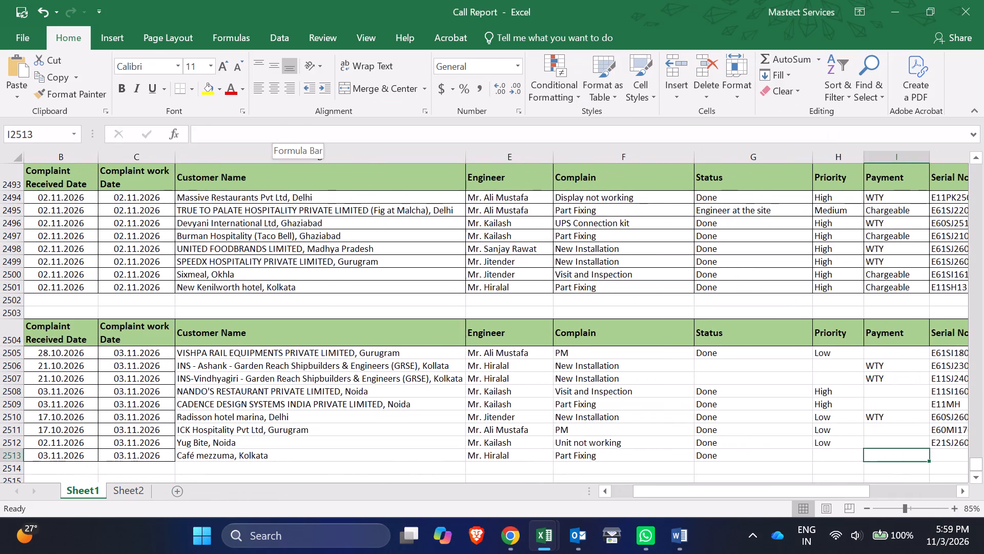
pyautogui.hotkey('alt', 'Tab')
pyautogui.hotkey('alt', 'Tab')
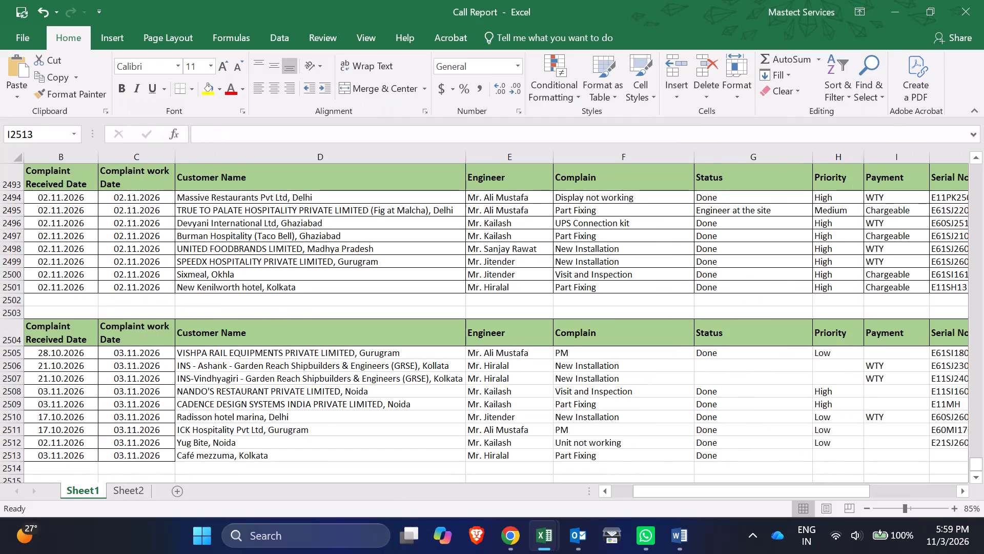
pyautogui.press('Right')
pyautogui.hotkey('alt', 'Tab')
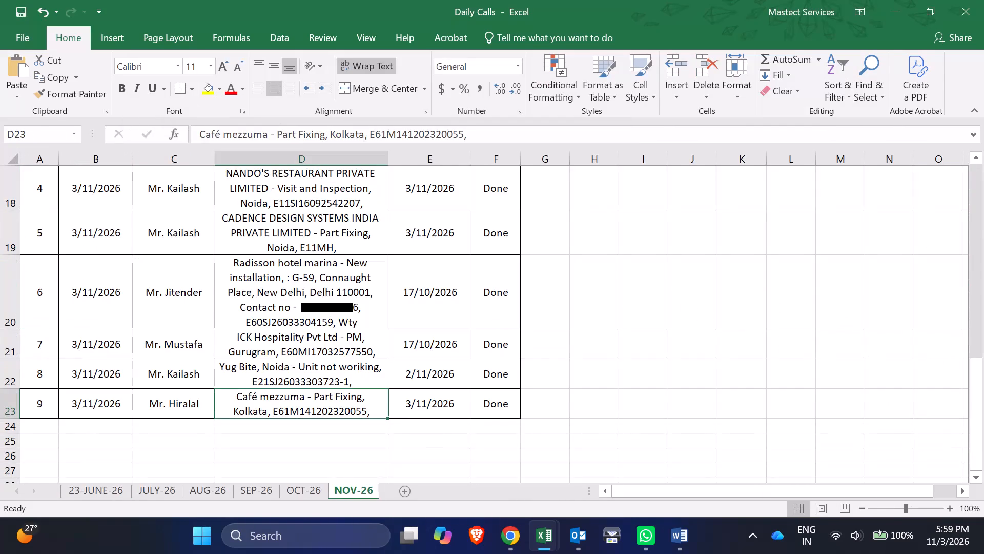
pyautogui.tripleClick(330, 413)
pyautogui.click(330, 413)
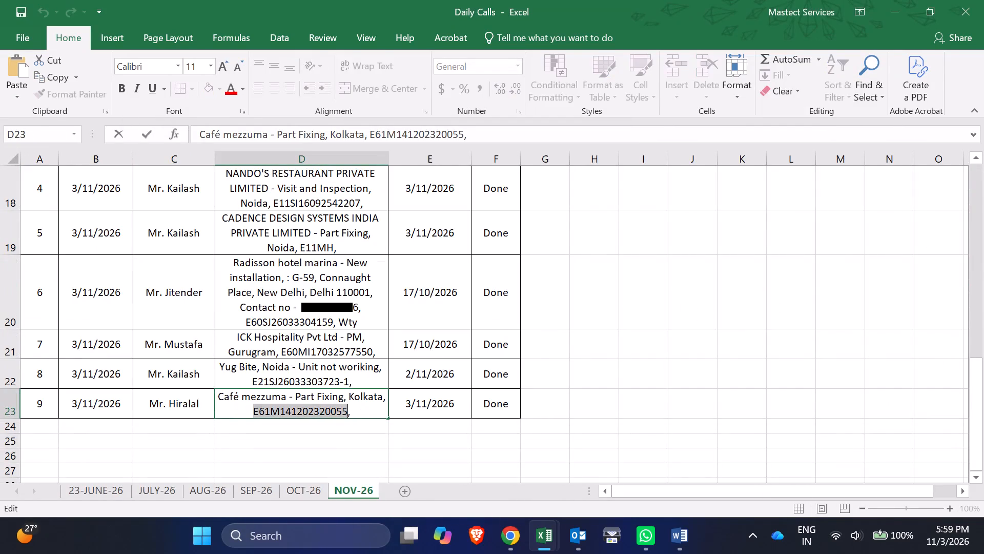
pyautogui.hotkey('ctrl', 'c')
pyautogui.hotkey('alt', 'Tab')
pyautogui.hotkey('ctrl', 'v')
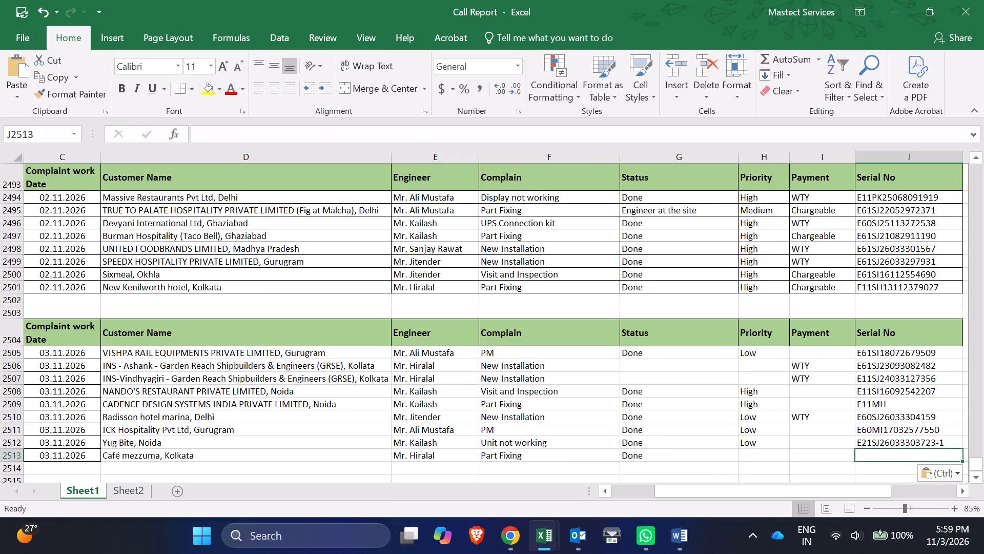
pyautogui.press('Return')
pyautogui.hotkey('ctrl', 's')
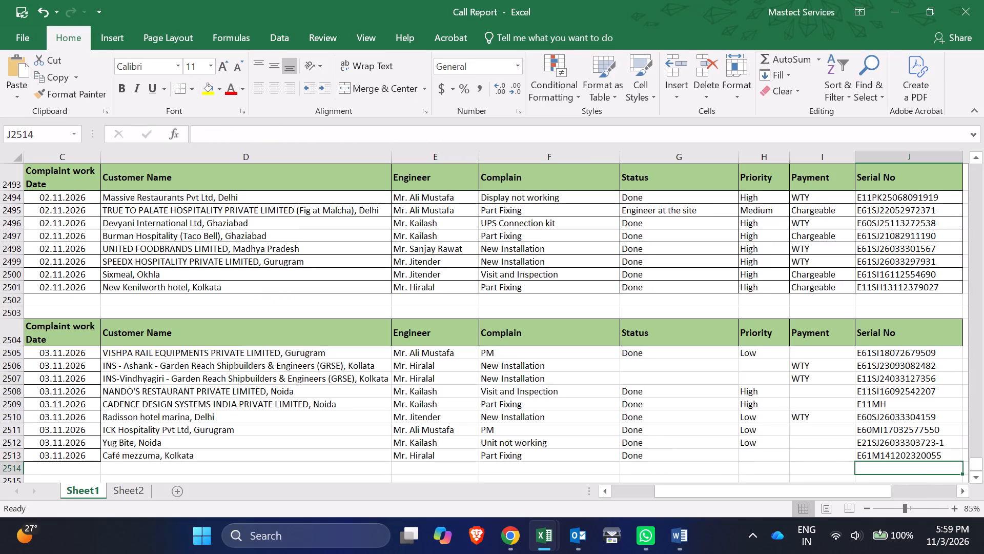
pyautogui.click(420, 411)
pyautogui.hotkey('ctrl', 's')
pyautogui.hotkey('ctrl', 's')
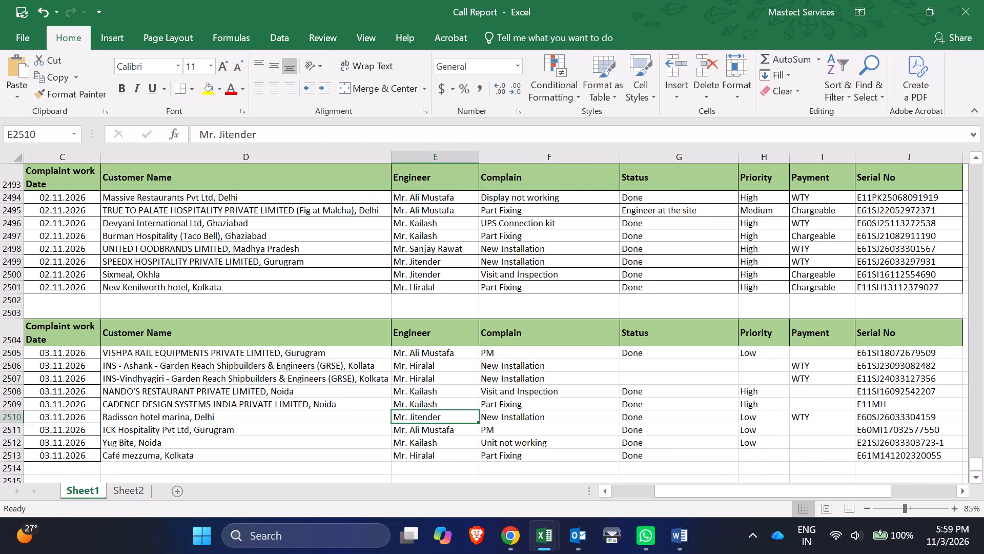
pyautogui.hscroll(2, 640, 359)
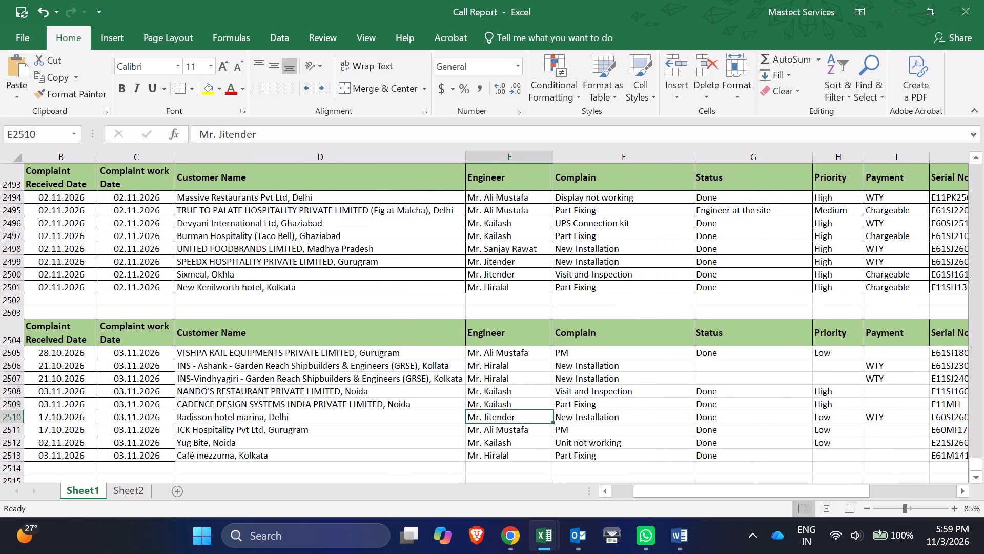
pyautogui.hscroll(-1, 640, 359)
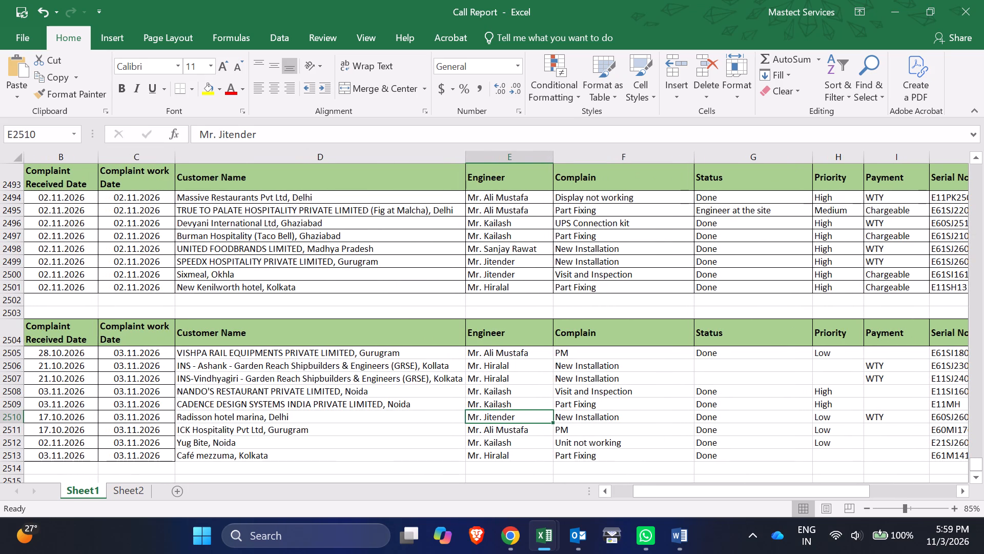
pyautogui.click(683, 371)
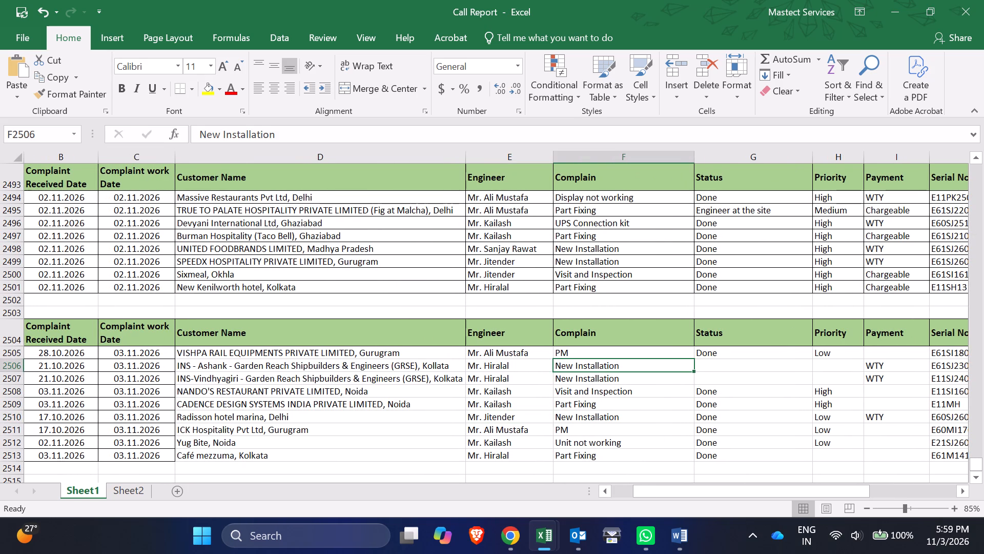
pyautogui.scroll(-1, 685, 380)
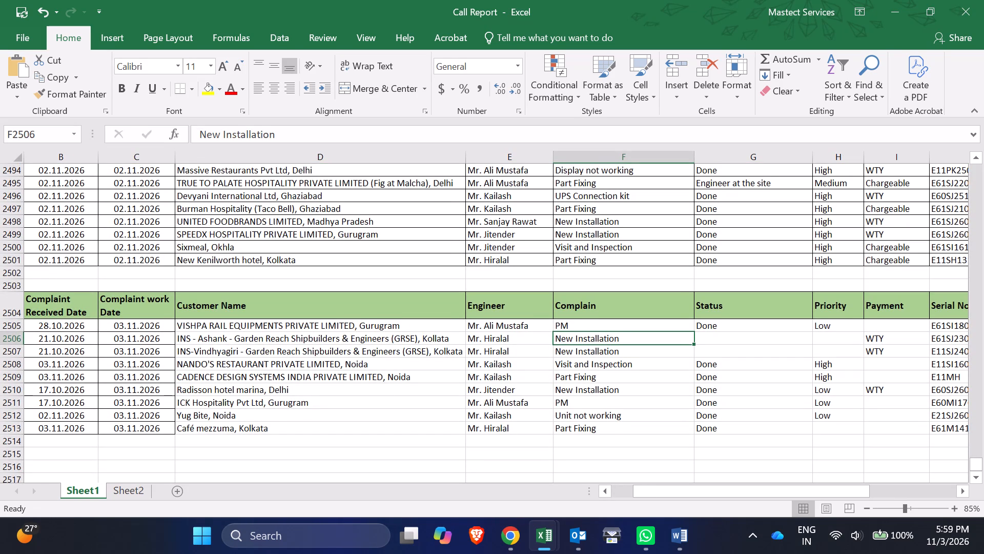
# Copy the INS - Ashank and INS-Vindhyagiri customer names from the 03.11.2026 call table and switch to the Daily Calls workbook.
pyautogui.scroll(1, 641, 426)
pyautogui.hscroll(-1, 641, 426)
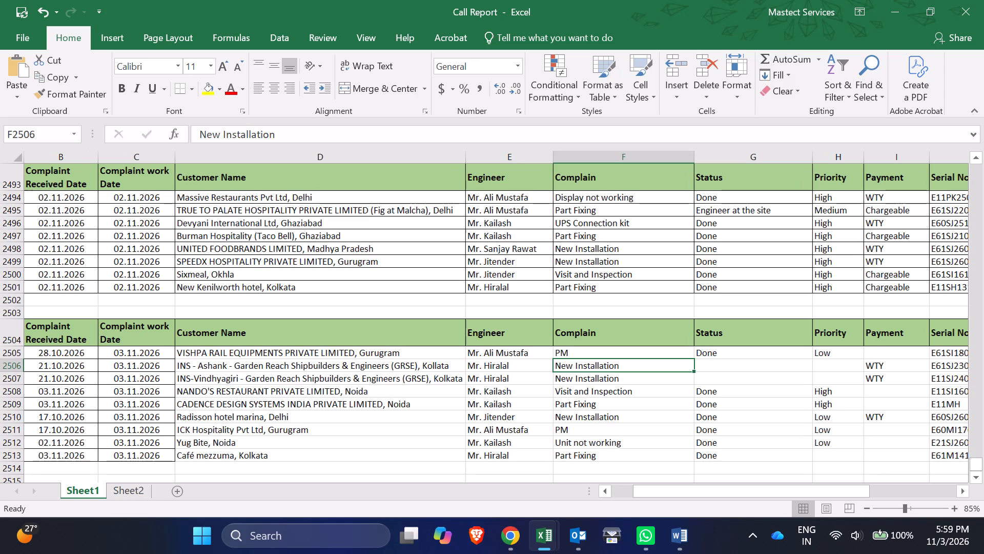
pyautogui.click(350, 366)
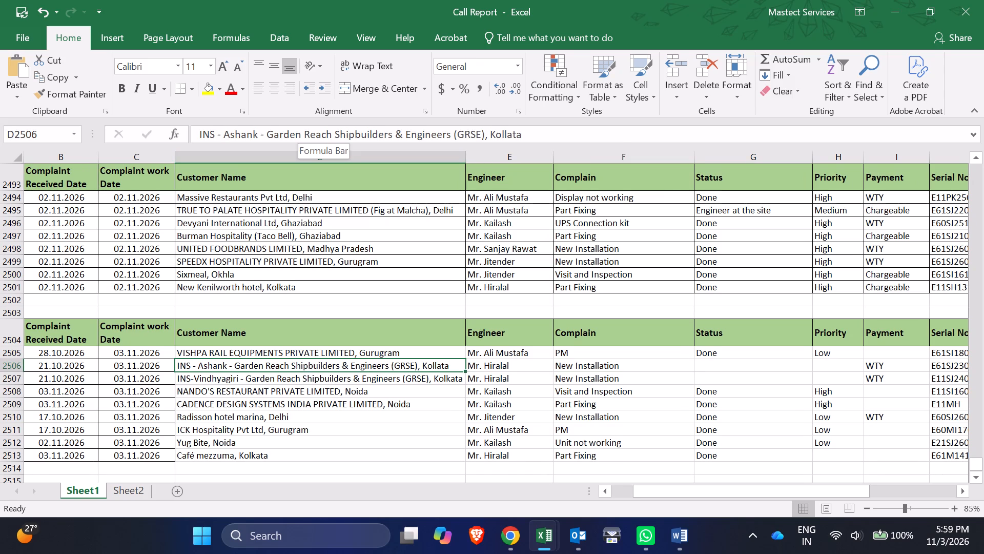
pyautogui.hotkey('shift', 'Down')
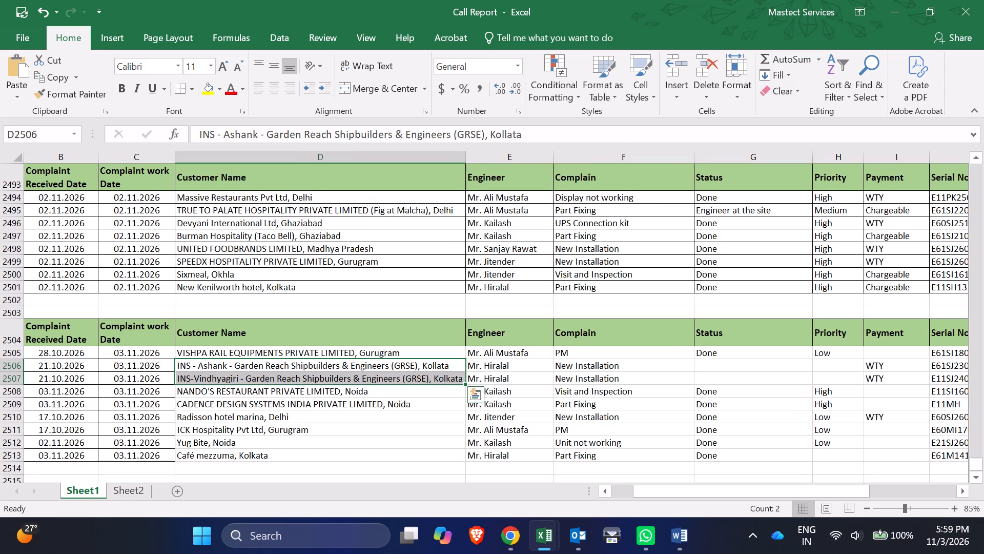
pyautogui.hotkey('ctrl', 'c')
pyautogui.hotkey('alt', 'Tab')
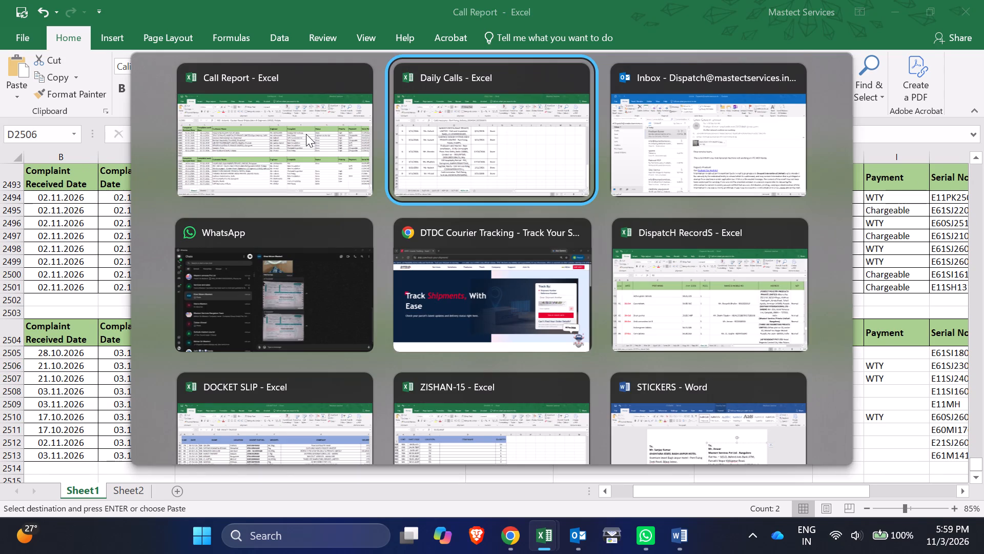
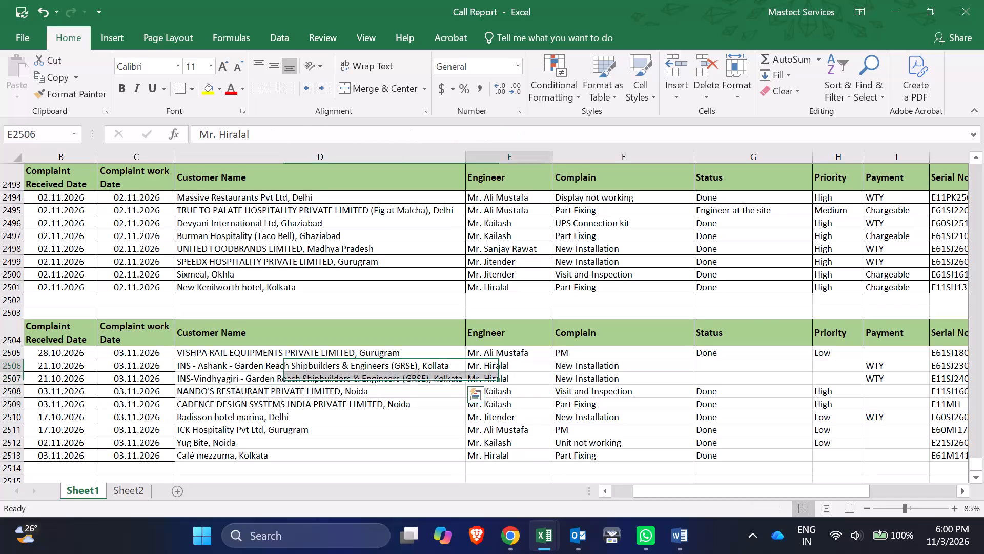
# Save the Call Report workbook with the 03.11.2026 service call entries.
pyautogui.hotkey('ctrl', 's')
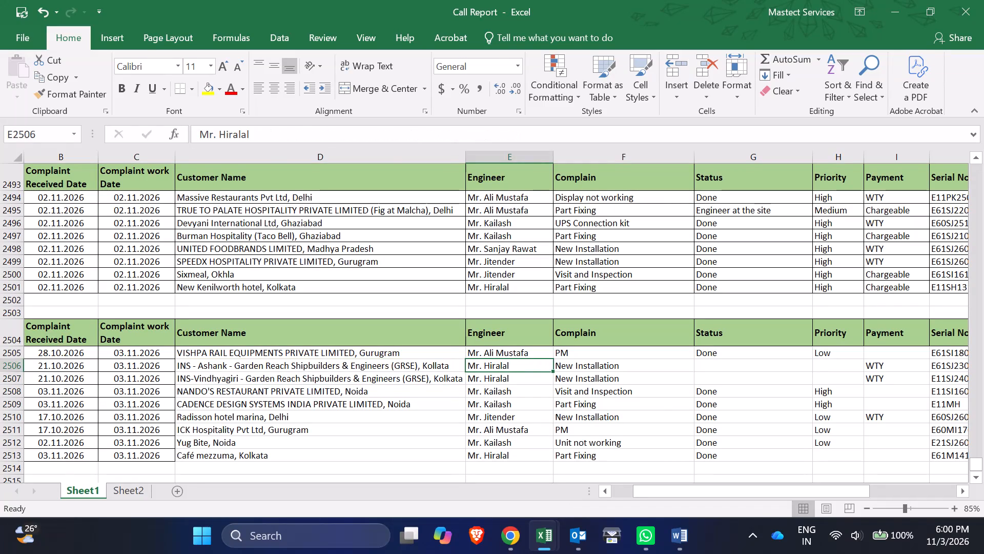
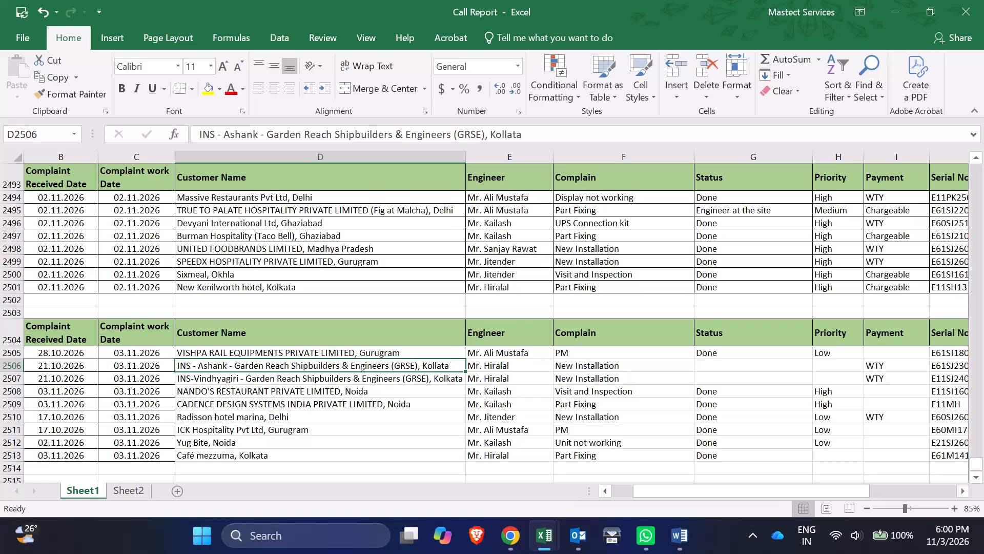
# Select the Complain cell in the INS - Ashank row of the 03.11.2026 call table.
pyautogui.click(480, 365)
pyautogui.press('Tab')
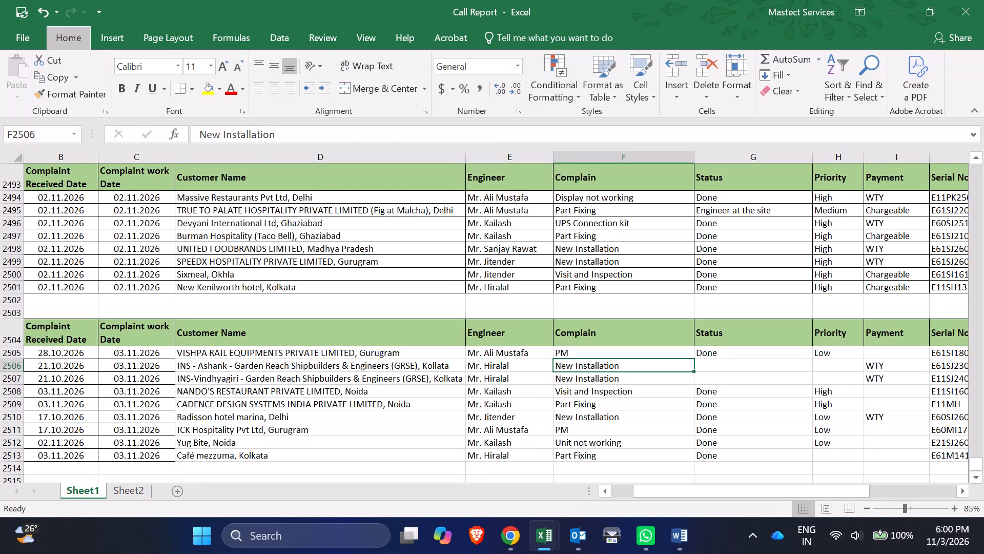
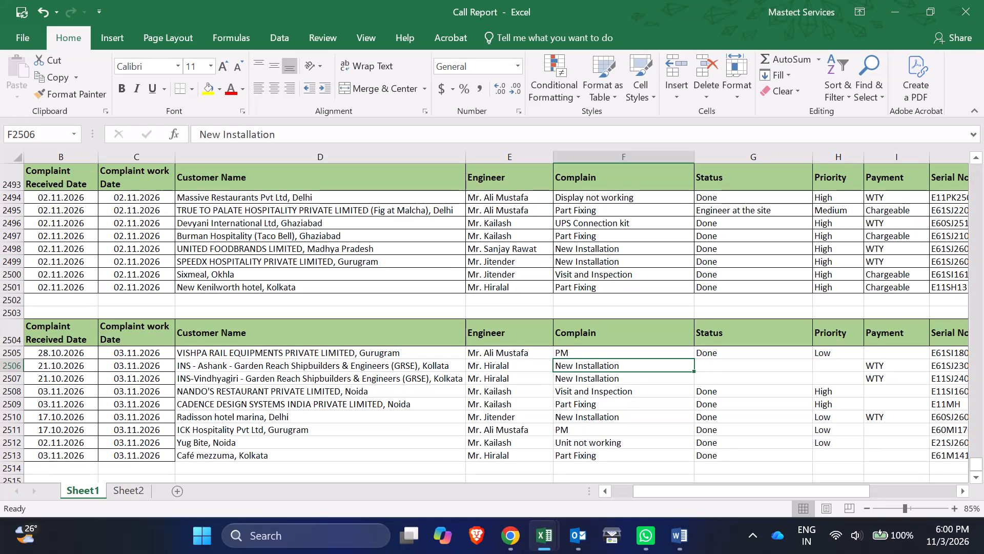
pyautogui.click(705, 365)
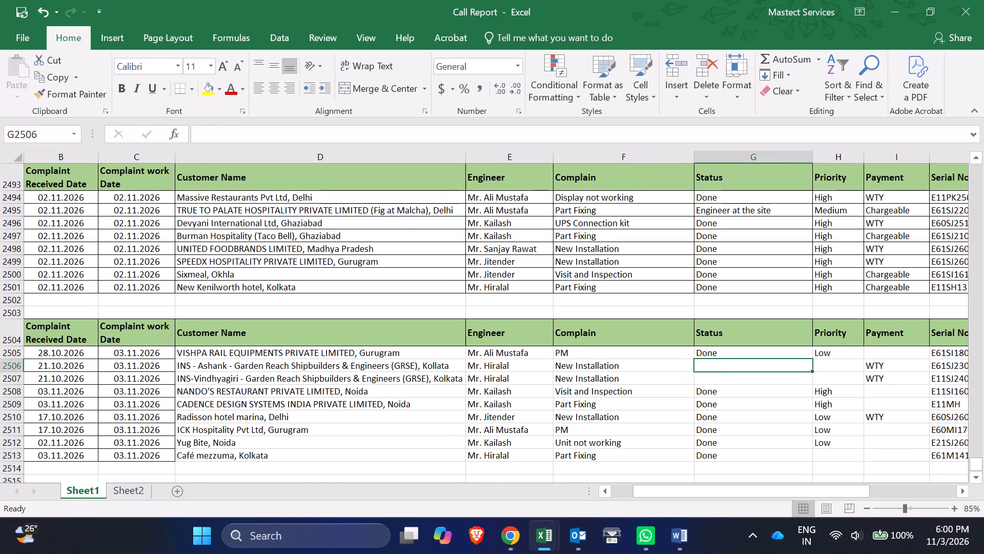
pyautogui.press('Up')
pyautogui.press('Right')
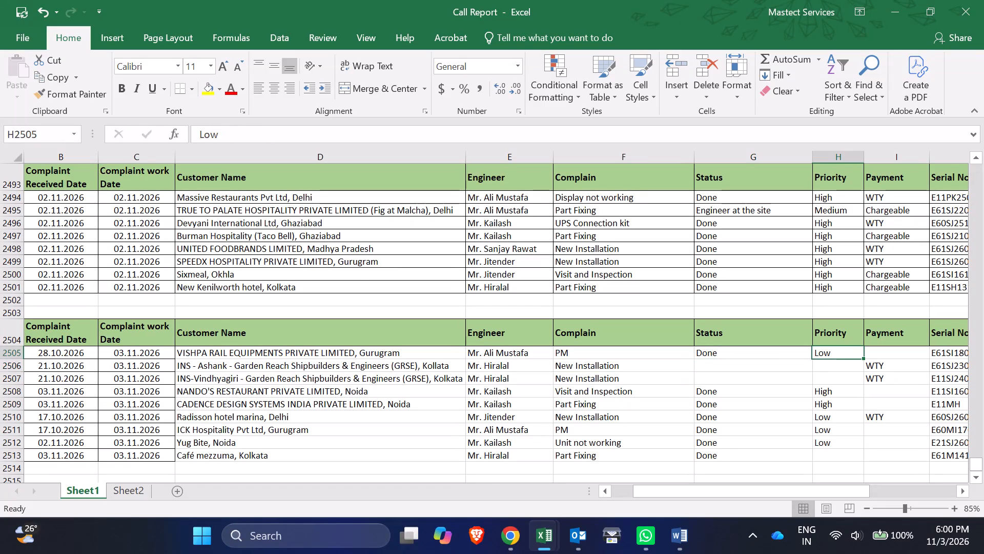
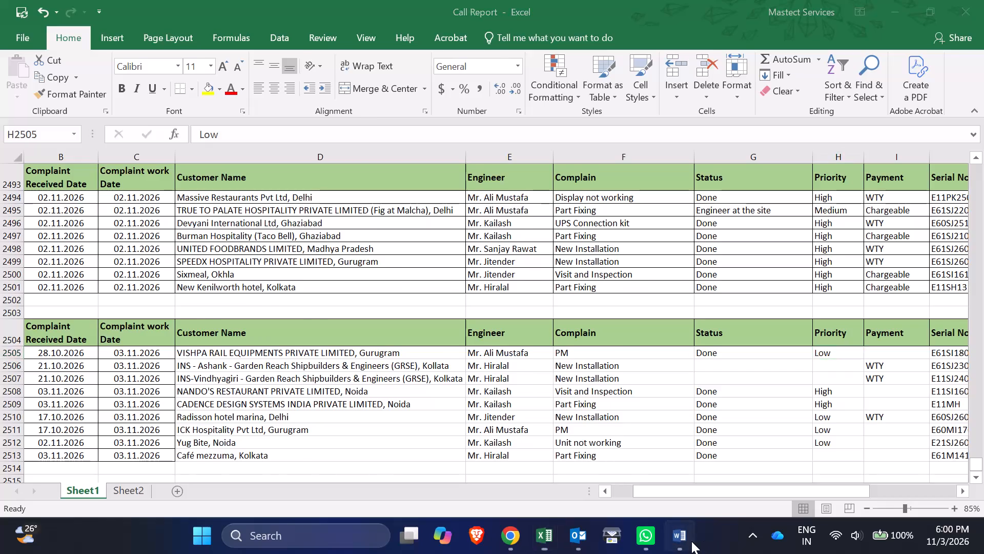
# Save and close the STICKERS document in Word, and return to call 2's New Installation complaint cell in the Call Report workbook.
pyautogui.click(374, 303)
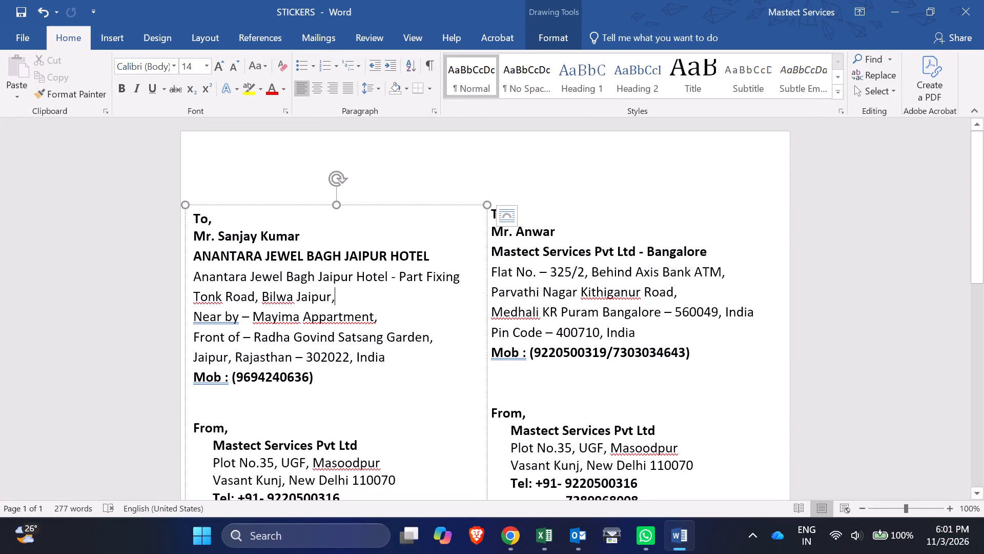
pyautogui.hotkey('ctrl', 's')
pyautogui.hotkey('ctrl', 's')
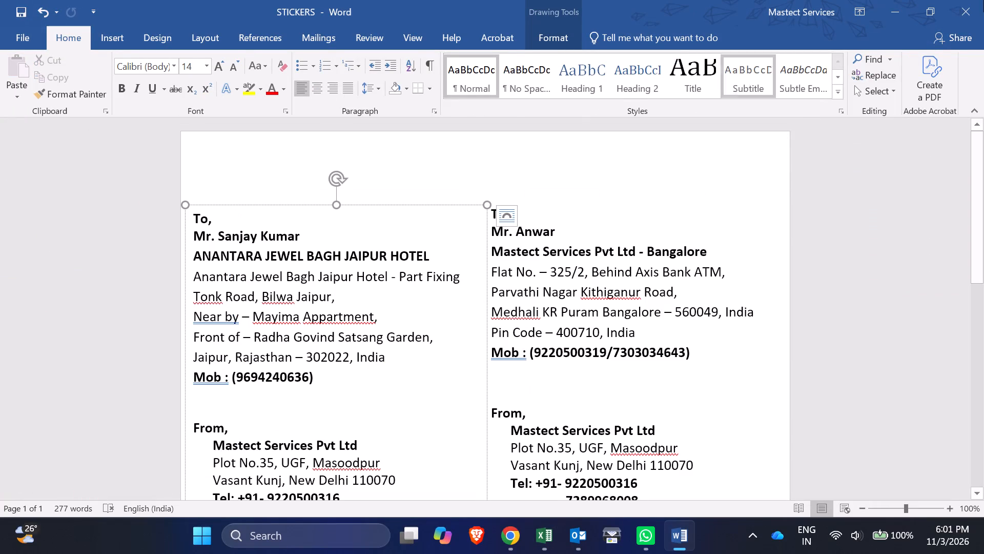
pyautogui.click(983, 0)
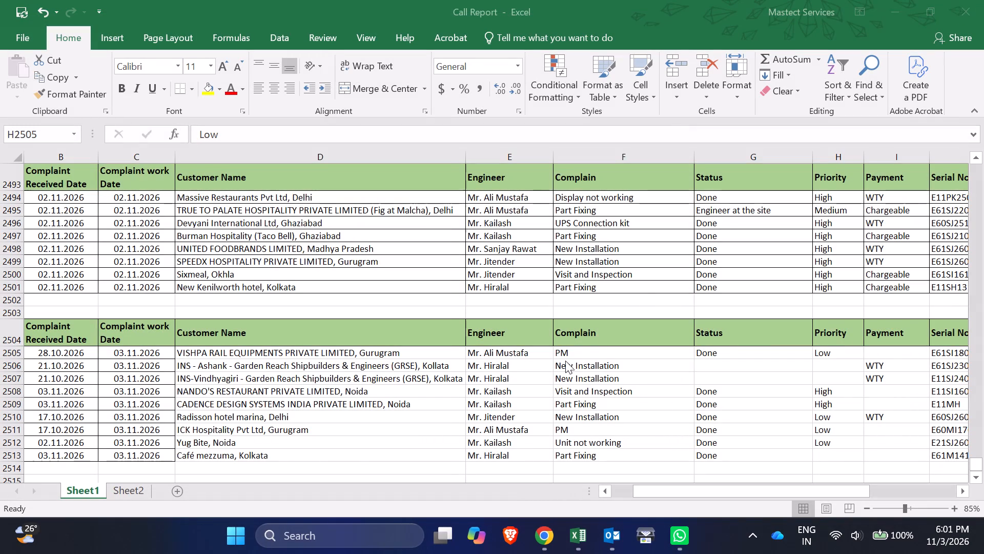
pyautogui.click(571, 364)
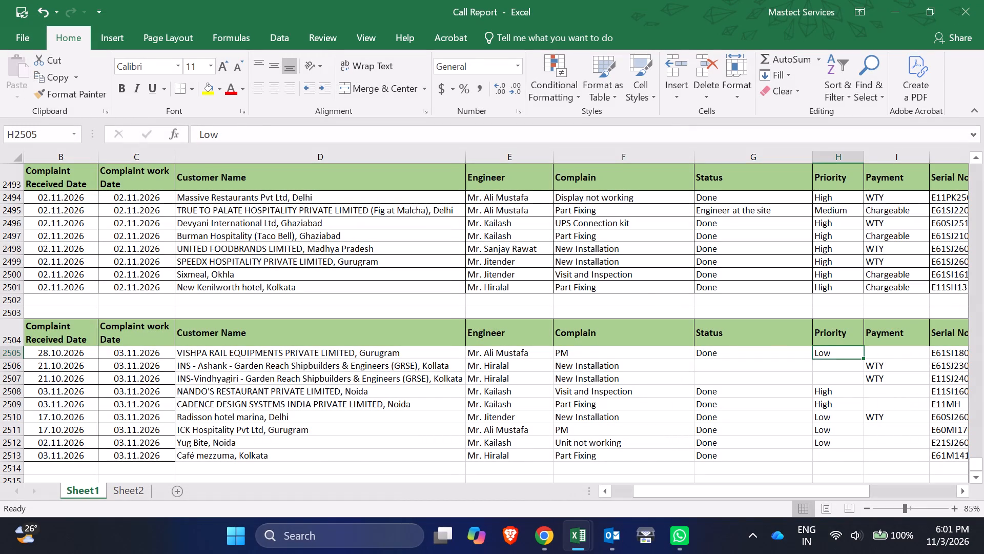
pyautogui.click(571, 364)
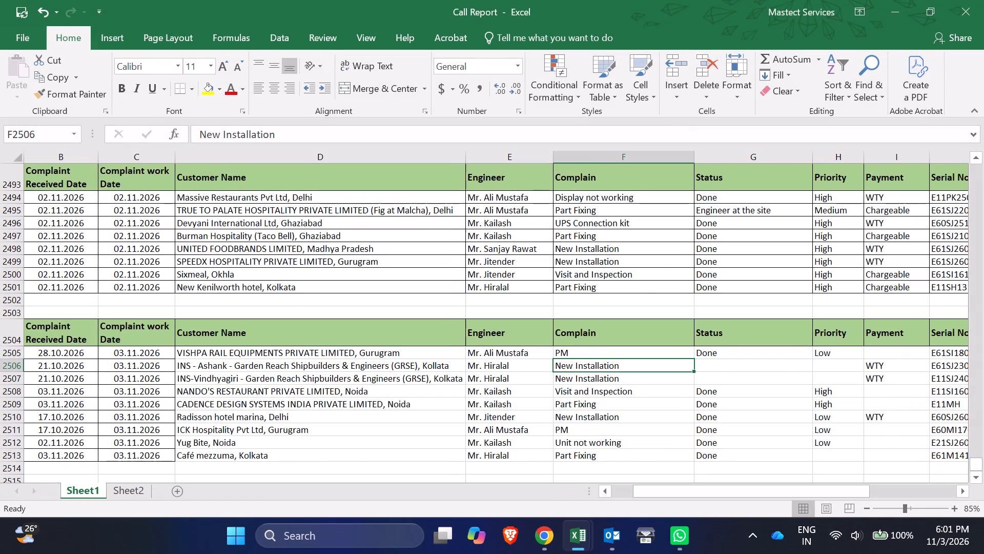
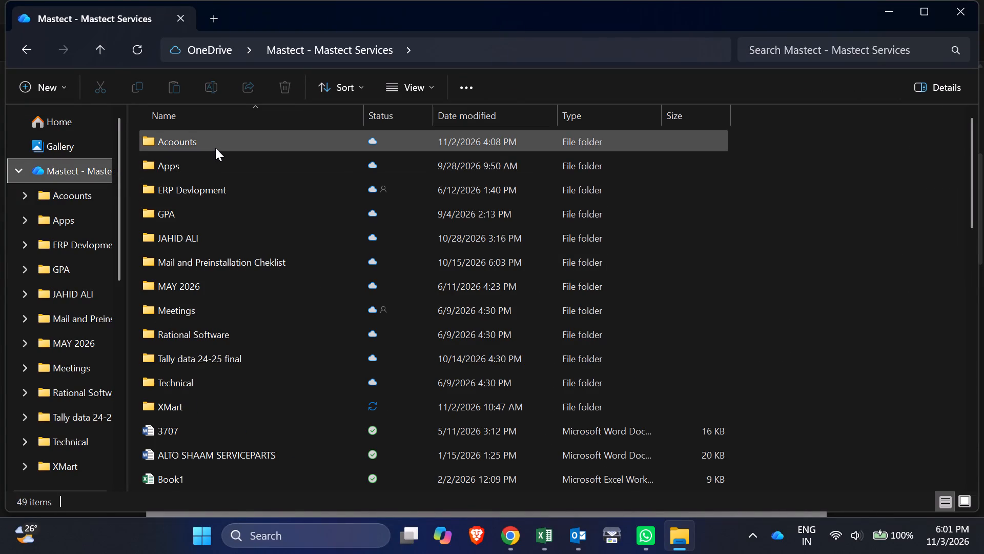
# Open the ORDER workbook from the OneDrive folder Acoounts > PO generated > North > November - 2026.
pyautogui.doubleClick(215, 147)
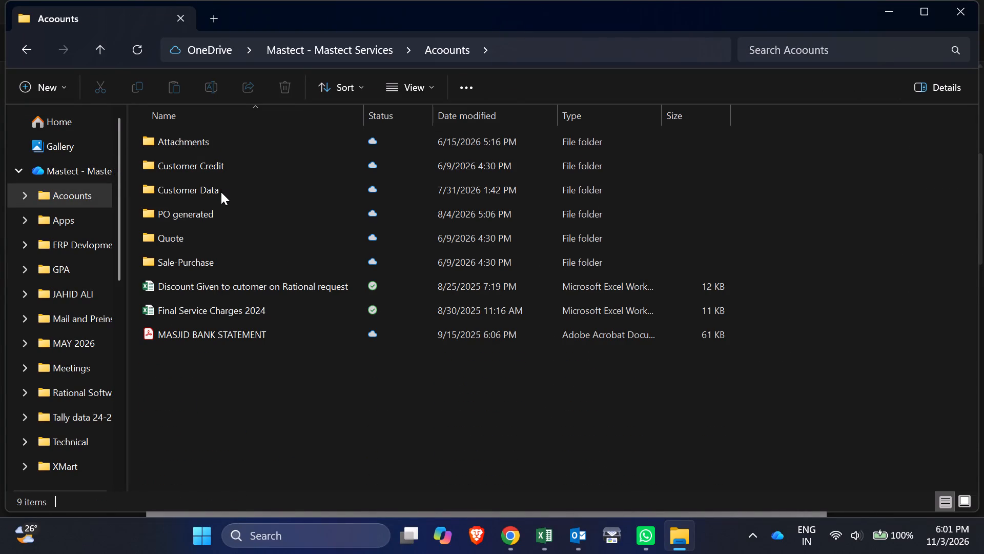
pyautogui.doubleClick(221, 208)
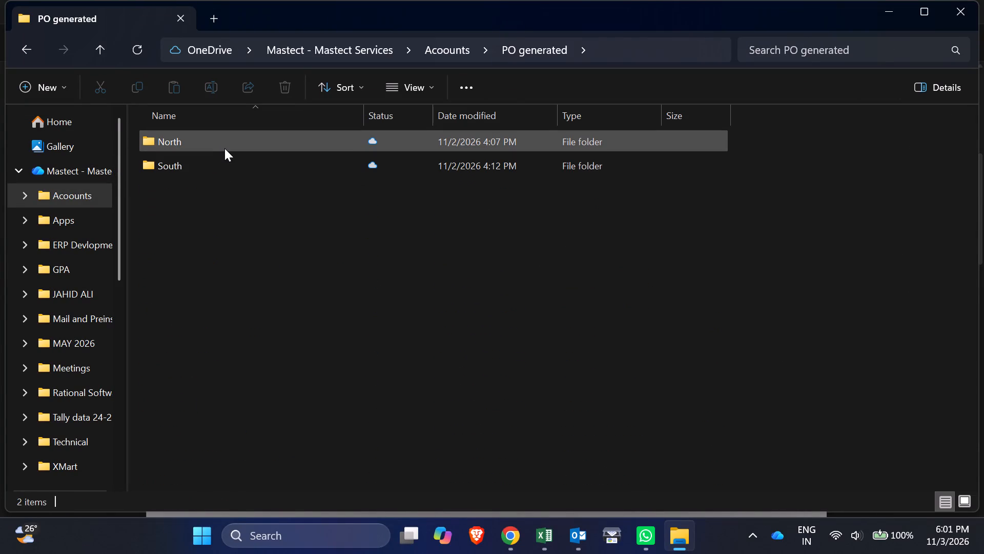
pyautogui.doubleClick(224, 148)
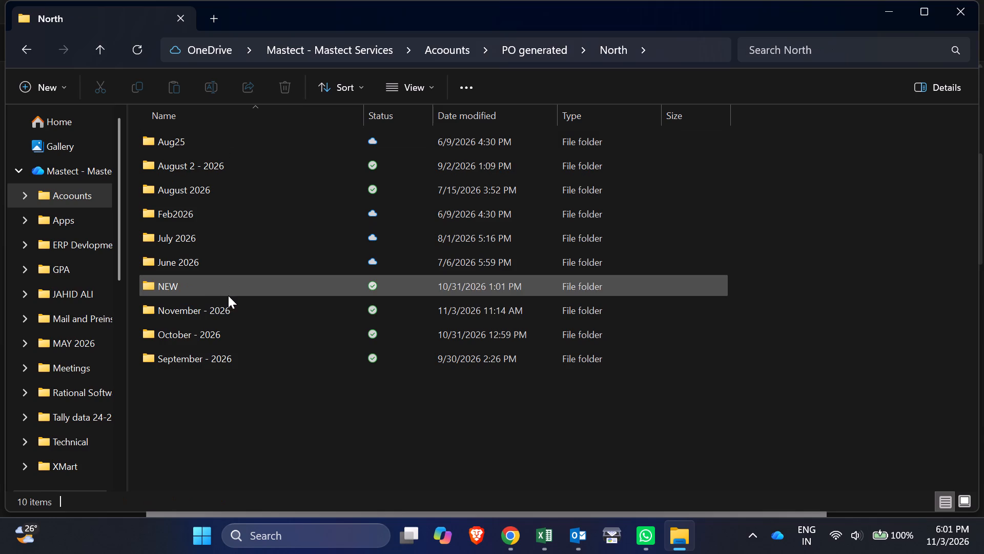
pyautogui.doubleClick(227, 309)
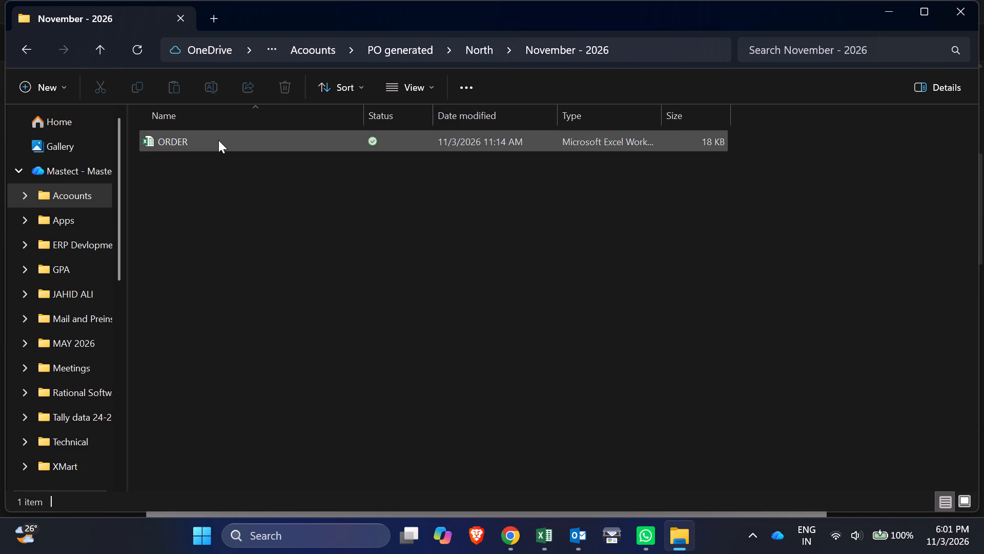
pyautogui.doubleClick(218, 140)
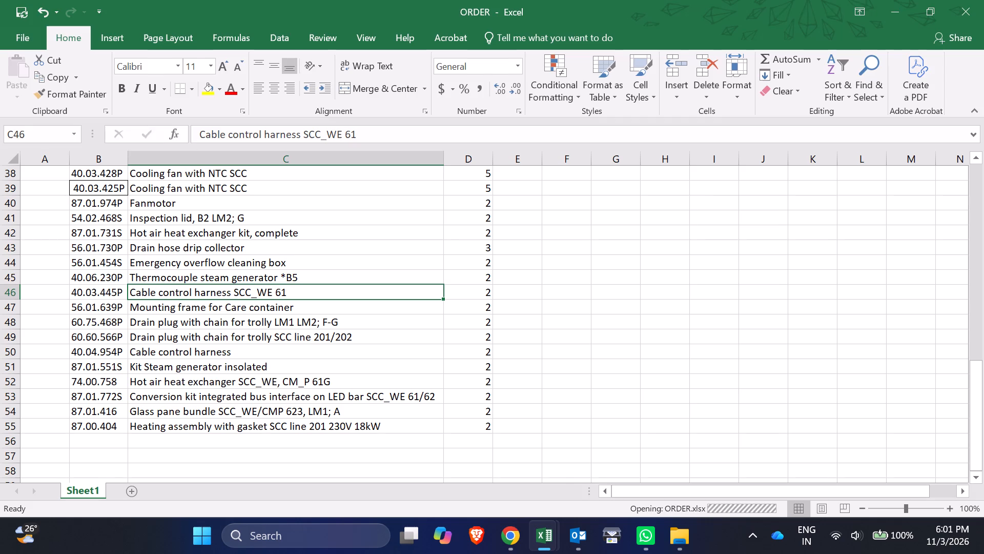
# Look through the ORDER workbook's parts list and select the first empty part-number cell below it, B56.
pyautogui.scroll(3, 203, 333)
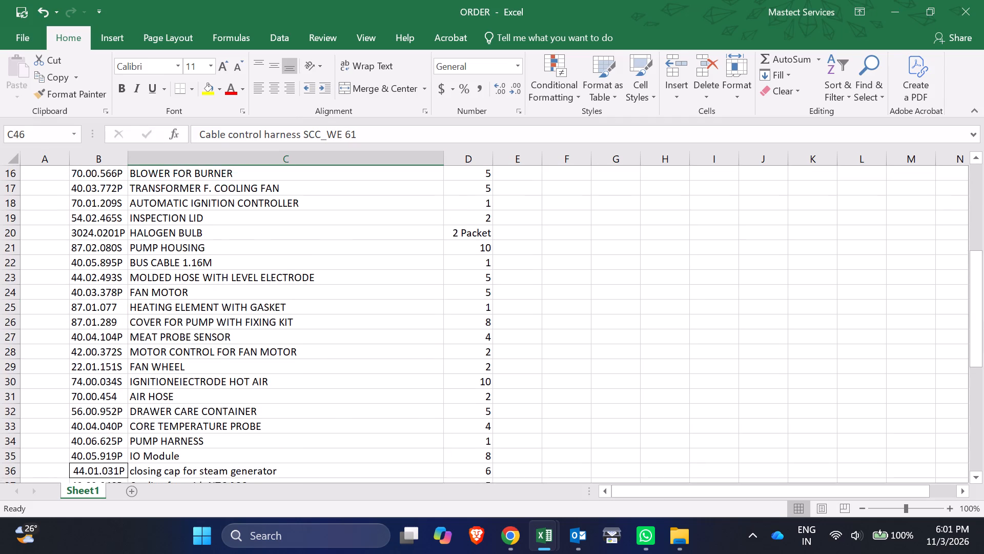
pyautogui.scroll(2, 203, 333)
pyautogui.scroll(-6, 203, 333)
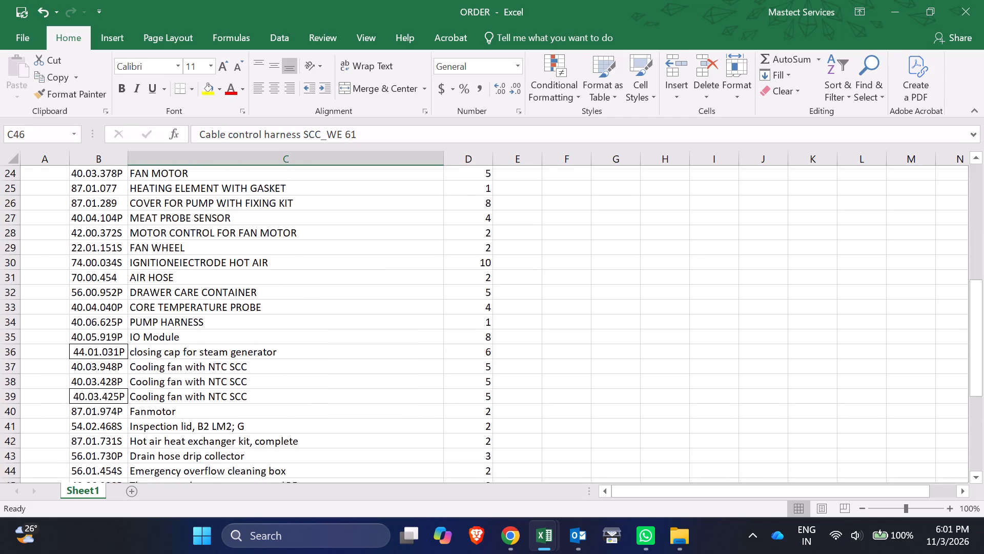
pyautogui.scroll(-5, 203, 333)
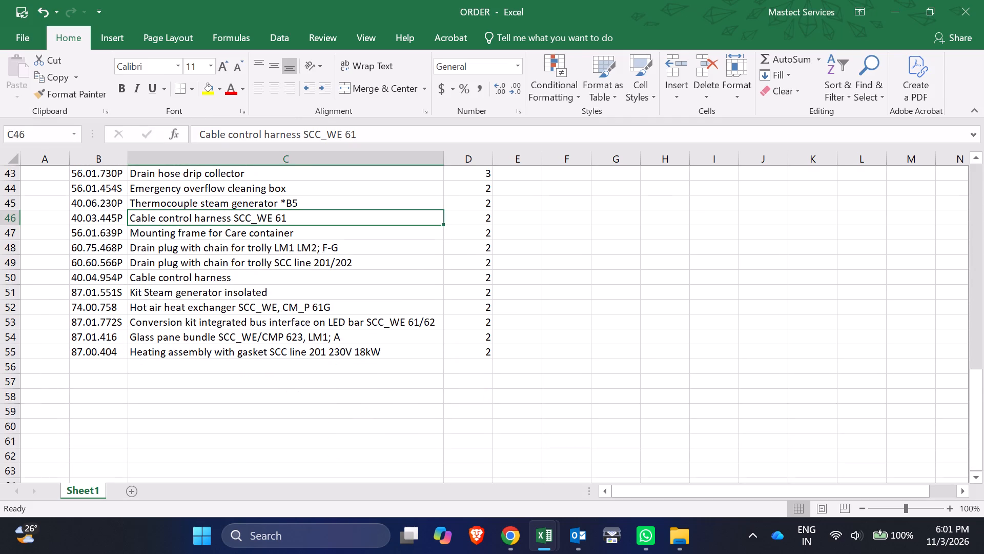
pyautogui.scroll(1, 93, 218)
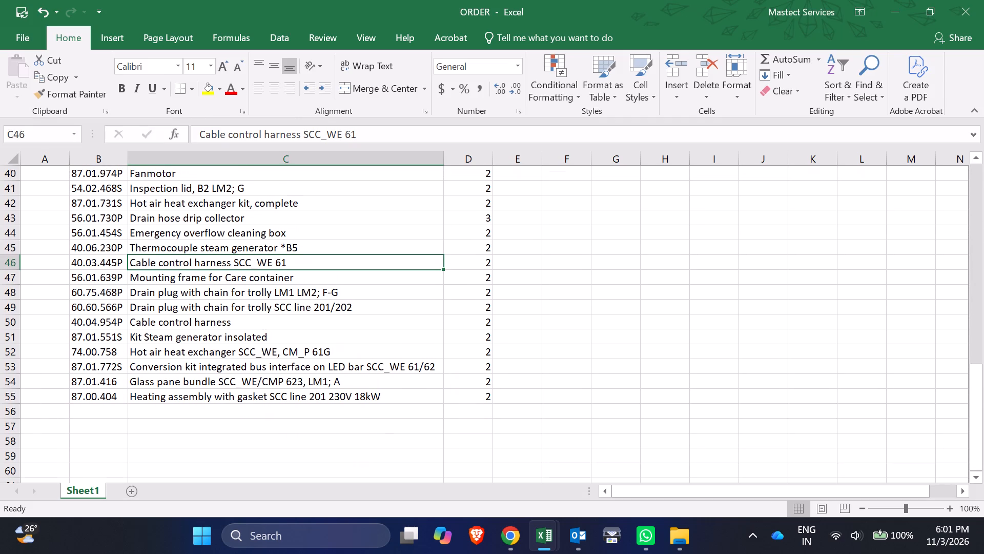
pyautogui.click(113, 412)
# Switch from the ORDER workbook to the Call Report and back, and go on to another open window.
pyautogui.hotkey('alt', 'Tab')
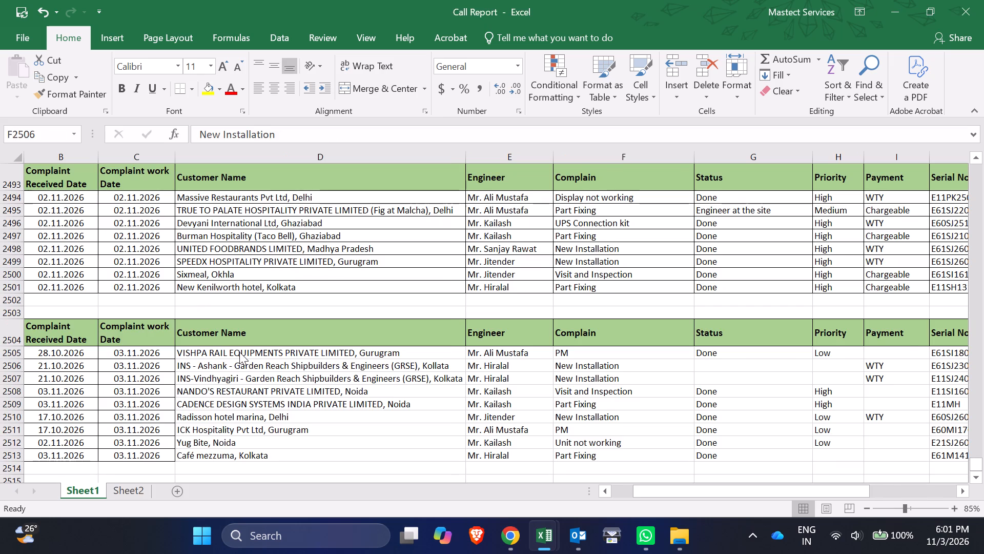
pyautogui.hotkey('alt', 'Tab')
pyautogui.hotkey('alt', 'Tab')
pyautogui.hotkey('alt', 'Tab')
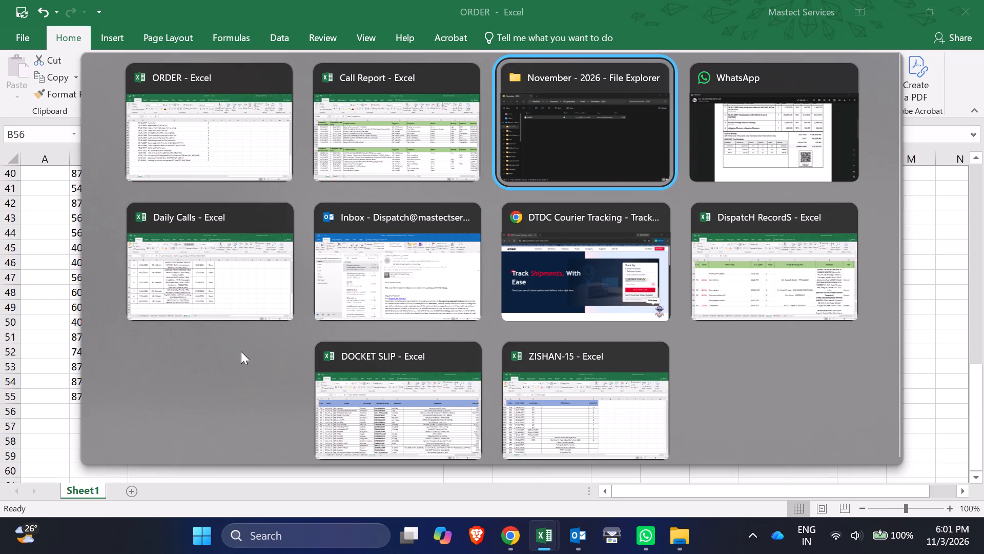
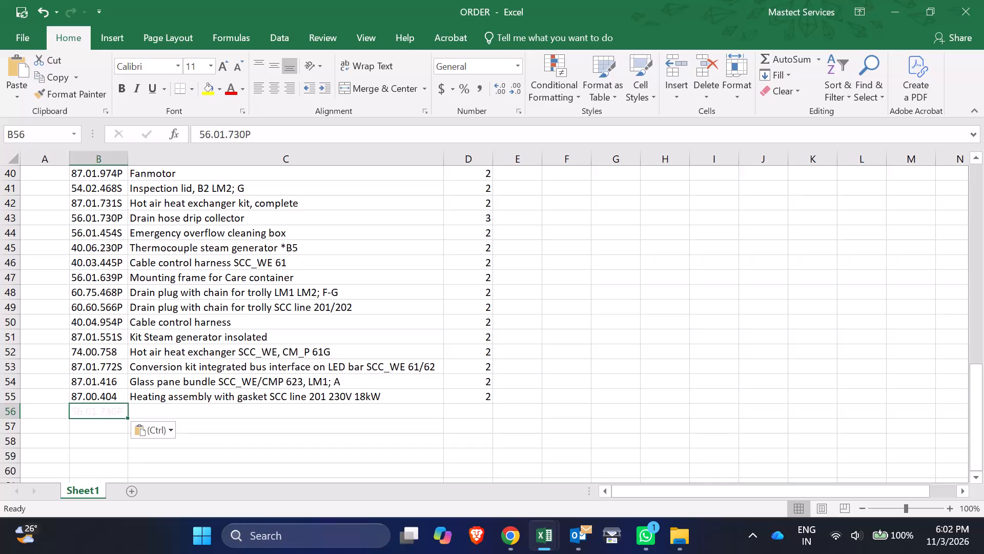
# Save the ORDER workbook with part number 56.01.730P added in cell B56.
pyautogui.hotkey('ctrl', 's')
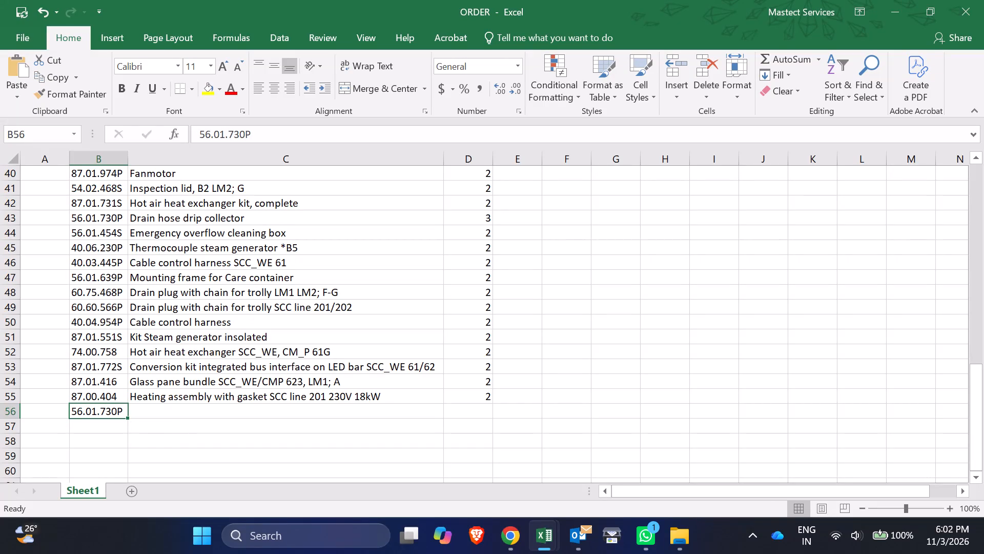
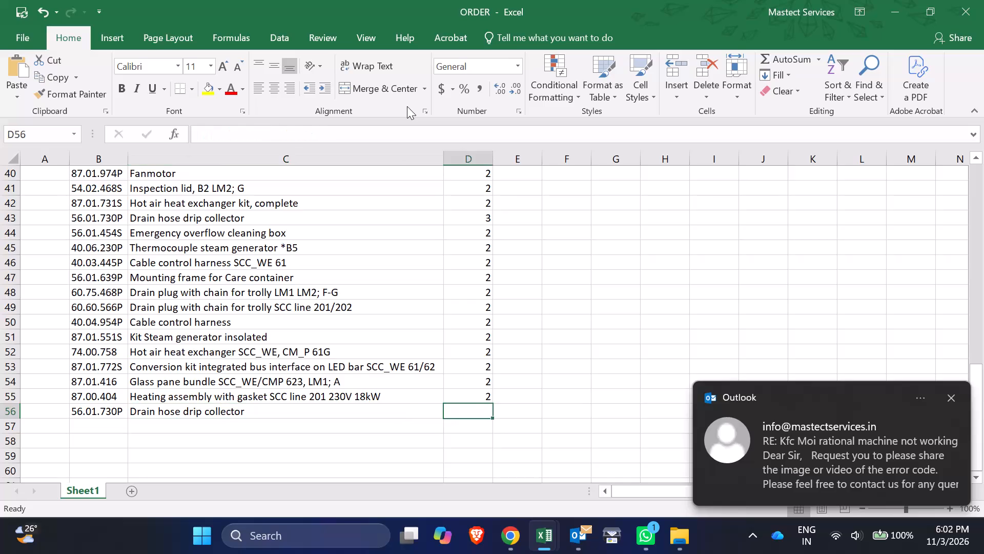
# Enter quantity 3 in D56 for the drain hose drip collector and save the ORDER workbook.
pyautogui.hotkey('ctrl', 's')
pyautogui.press('3')
pyautogui.press('Return')
pyautogui.hotkey('ctrl', 's')
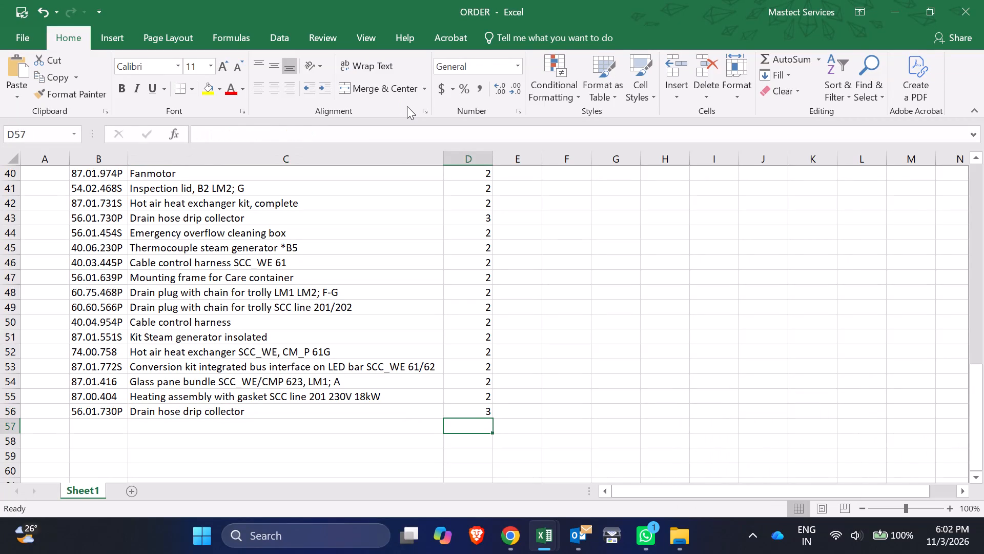
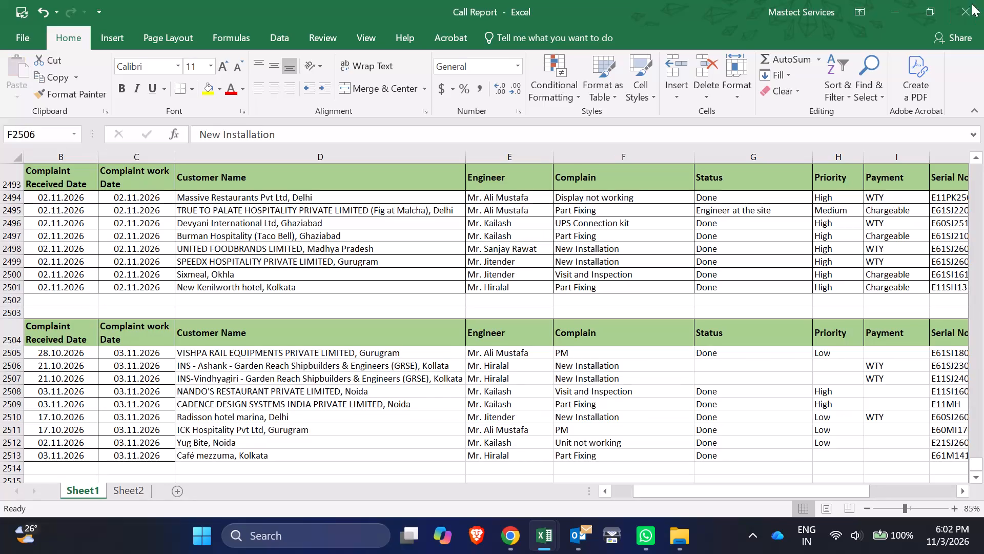
# Delete the two INS Garden Reach Shipbuilders installation rows, 2506 and 2507, from the 03.11.2026 table in Call Report.
pyautogui.click(583, 349)
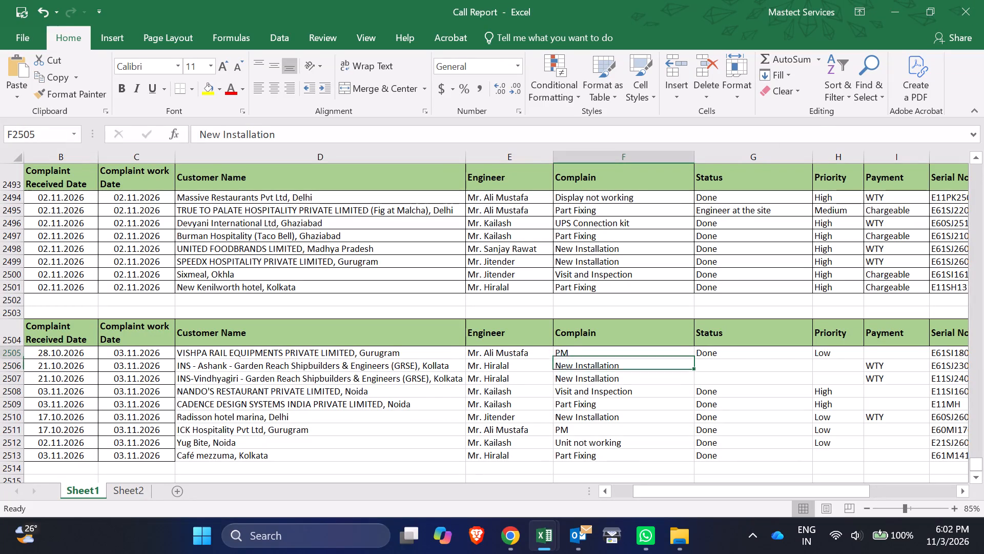
pyautogui.click(454, 365)
pyautogui.press('Left')
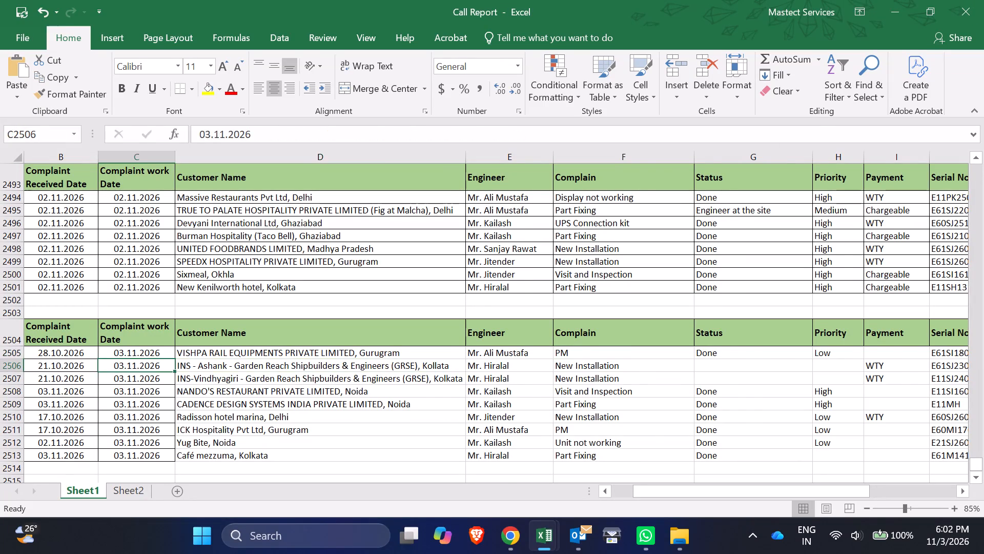
pyautogui.press('Left')
pyautogui.press('Left')
pyautogui.press('Left')
pyautogui.press('Left')
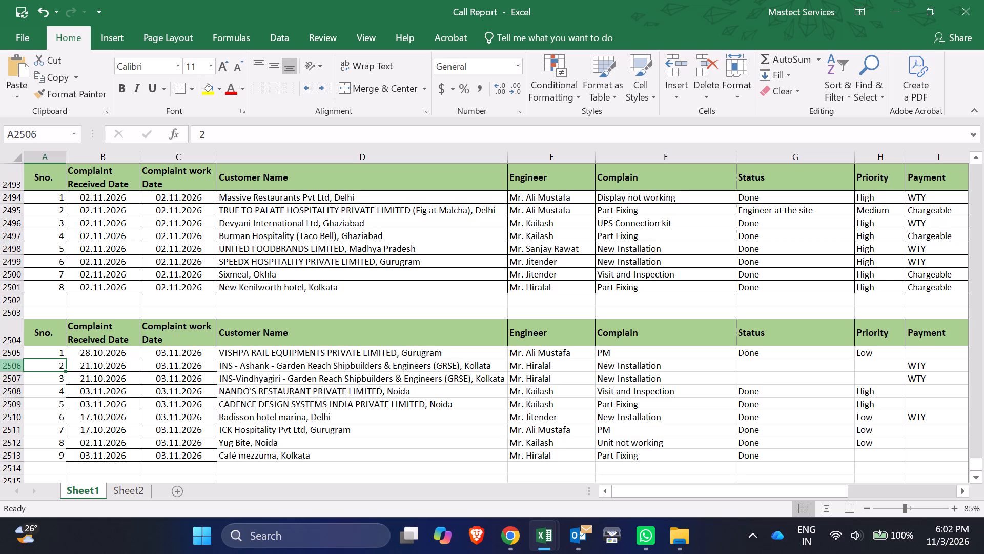
pyautogui.moveTo(14, 365); pyautogui.dragTo(14, 376)
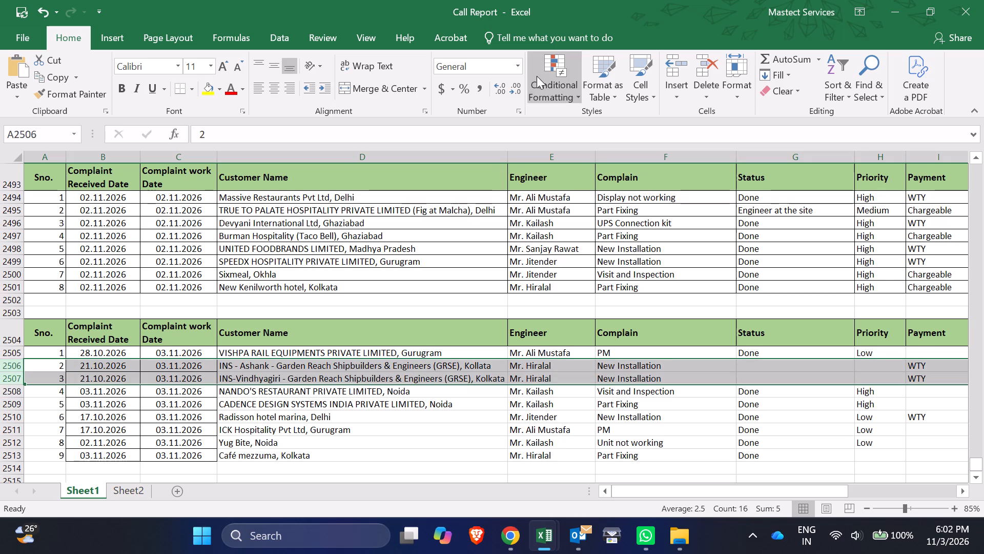
pyautogui.click(705, 66)
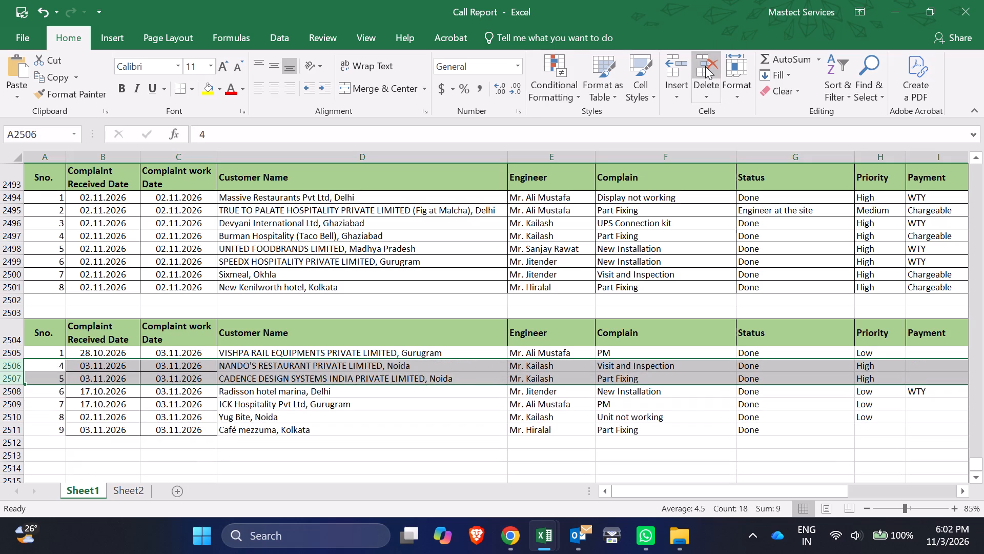
# Renumber the Sno. column from 2 to 7 in A2506:A2511 and save the Call Report workbook.
pyautogui.click(50, 355)
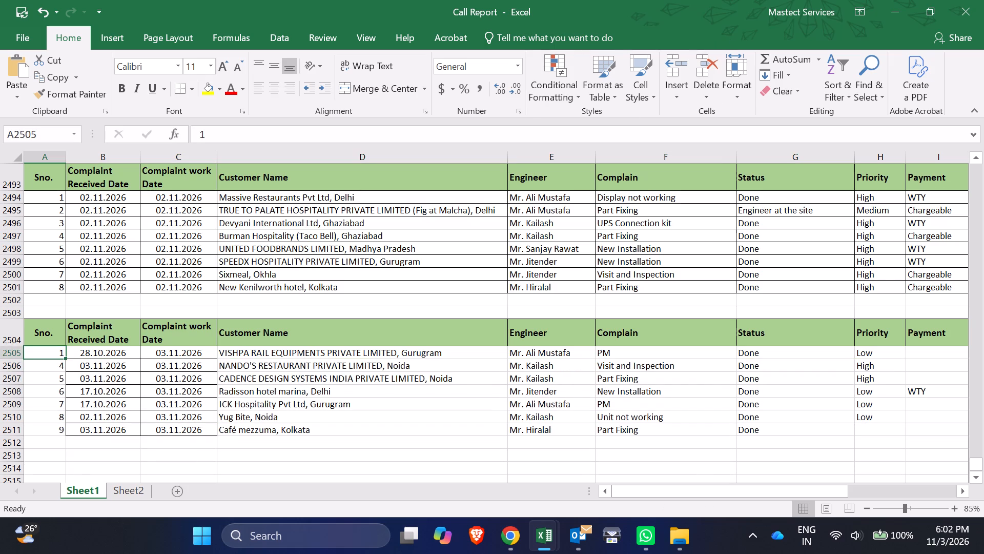
pyautogui.press('Return')
pyautogui.press('2')
pyautogui.press('Return')
pyautogui.press('3')
pyautogui.press('Return')
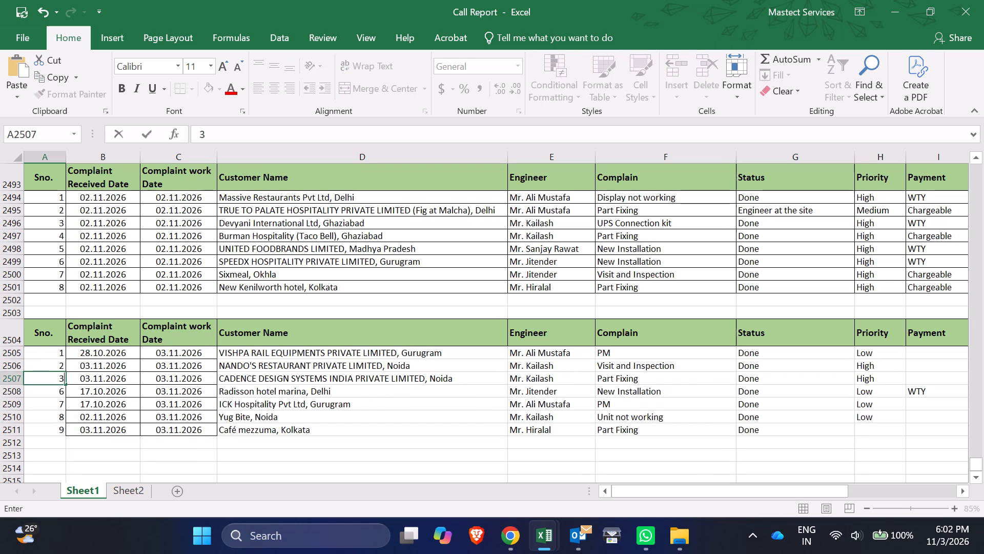
pyautogui.press('4')
pyautogui.press('Return')
pyautogui.press('5')
pyautogui.press('Return')
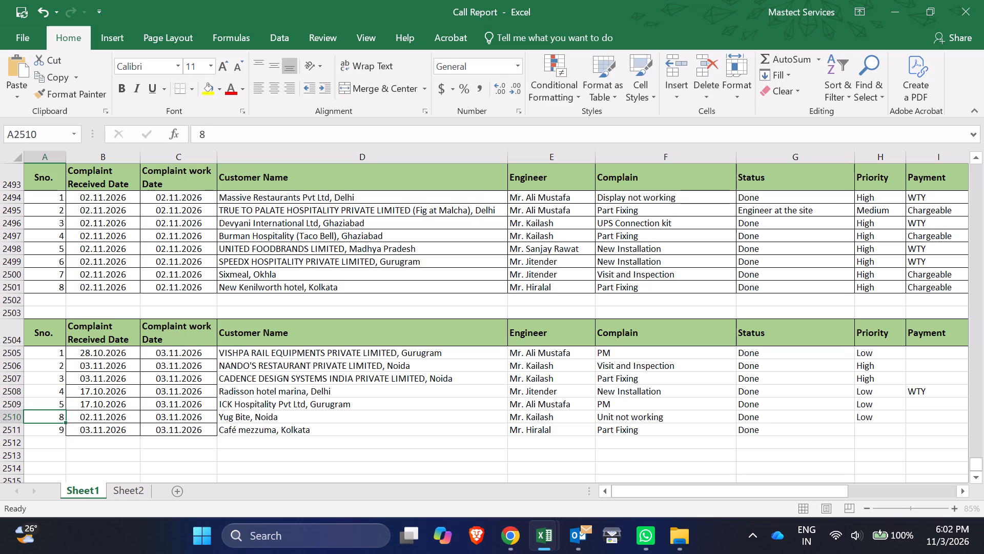
pyautogui.press('6')
pyautogui.press('Return')
pyautogui.press('7')
pyautogui.press('Return')
pyautogui.hotkey('ctrl', 's')
pyautogui.hotkey('ctrl', 's')
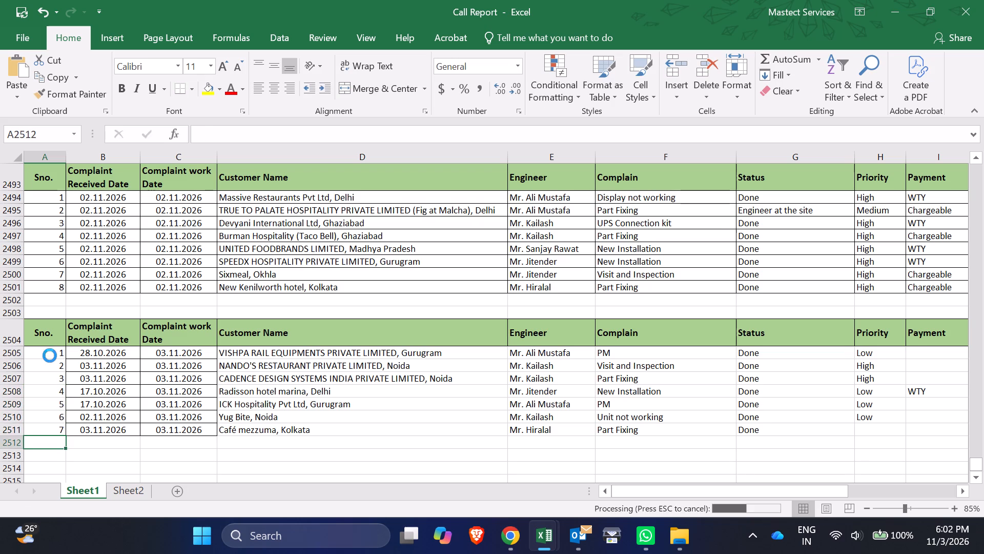
pyautogui.click(155, 365)
pyautogui.hotkey('ctrl', 's')
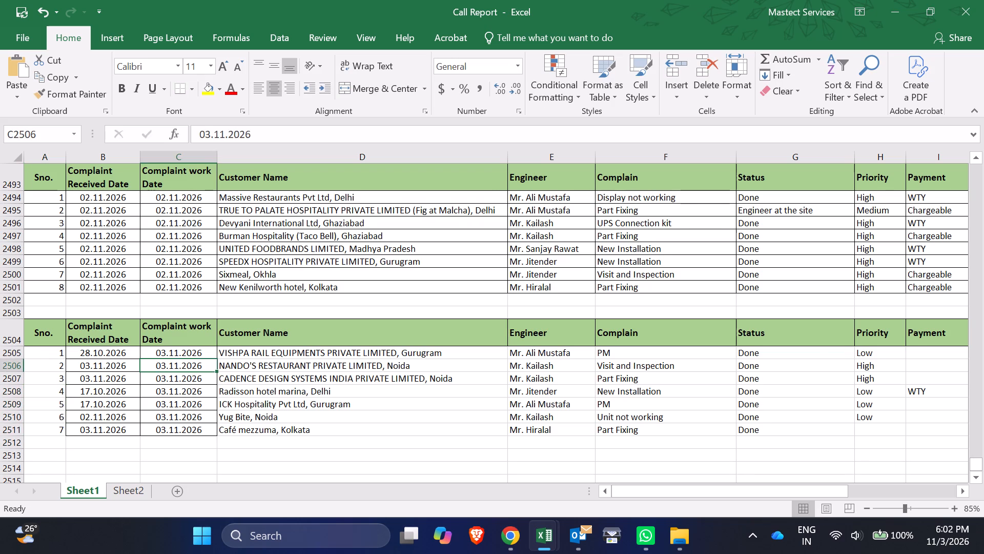
# Select the empty Payment cell I2505 in the VISHPA RAIL EQUIPMENTS row.
pyautogui.hscroll(-5, 155, 365)
pyautogui.click(473, 409)
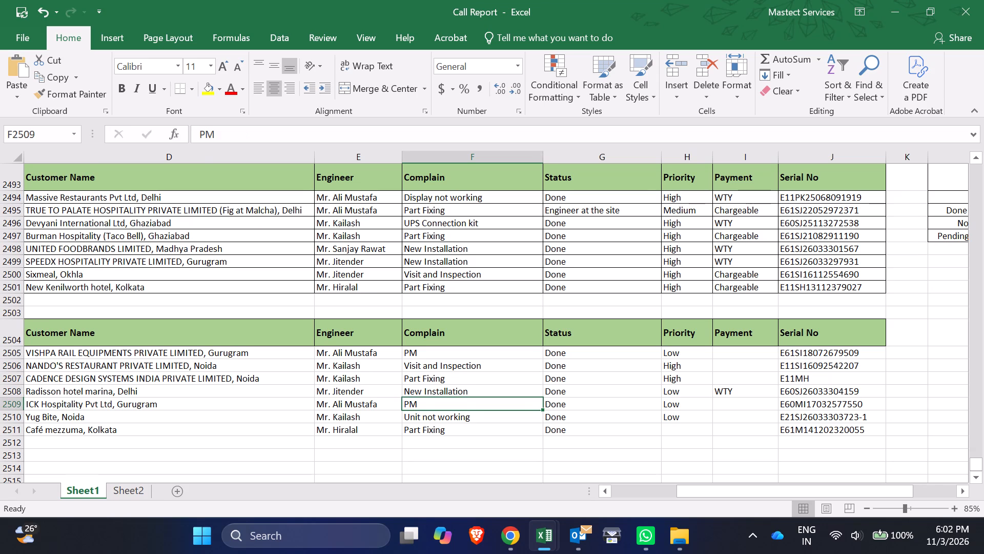
pyautogui.click(721, 352)
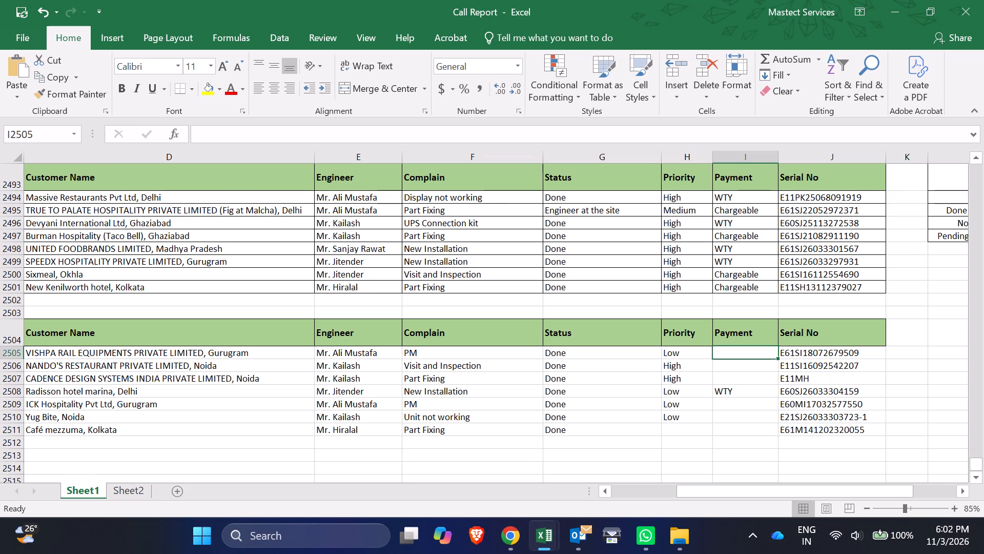
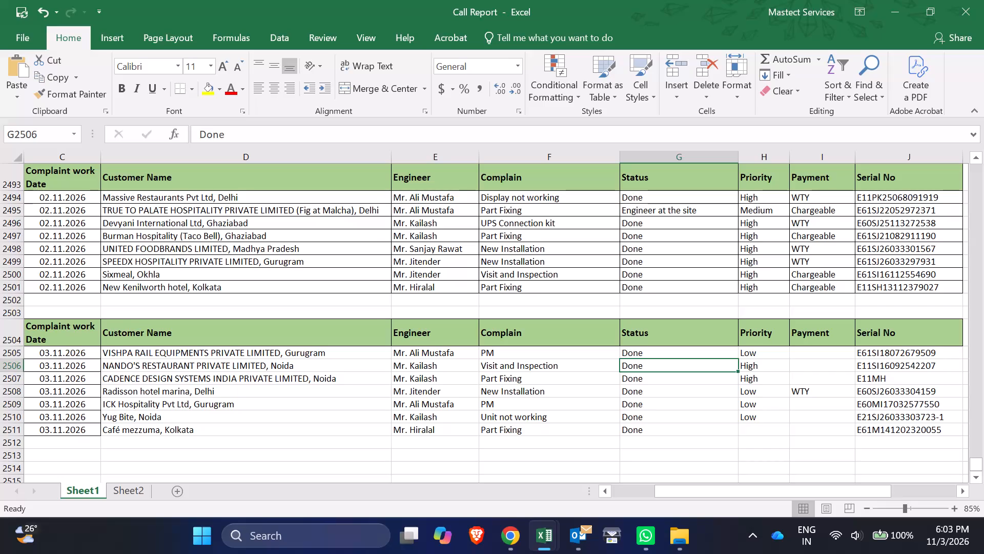
# Select the customer name cell D2506 for NANDO'S RESTAURANT PRIVATE LIMITED, Noida in the 03.11.2026 table.
pyautogui.click(236, 362)
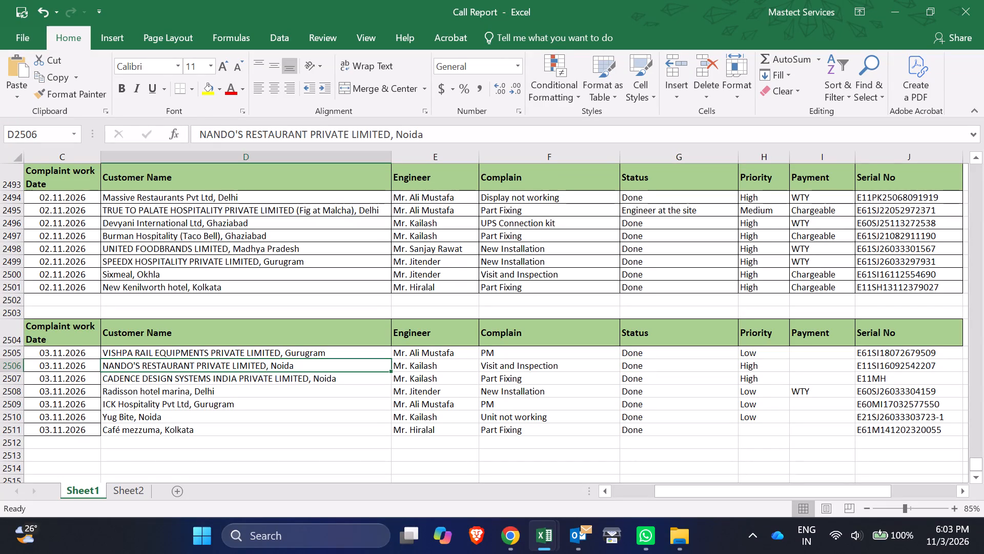
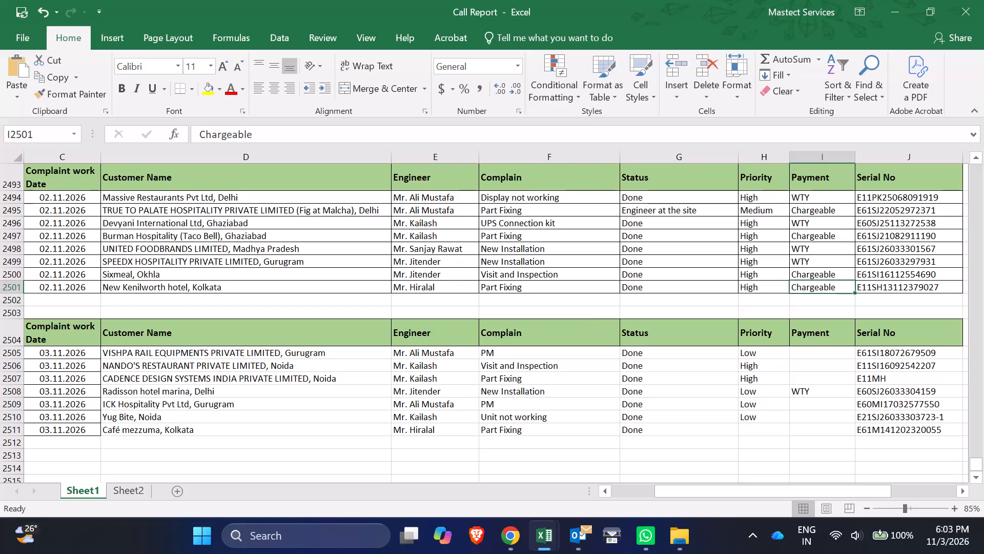
# Copy the Chargeable payment from I2501 into Payment cell I2505 of the VISHPA RAIL EQUIPMENTS row and save the workbook.
pyautogui.hotkey('ctrl', 'c')
pyautogui.press('Down')
pyautogui.press('Down')
pyautogui.press('Down')
pyautogui.press('Down')
pyautogui.press('Down')
pyautogui.press('Up')
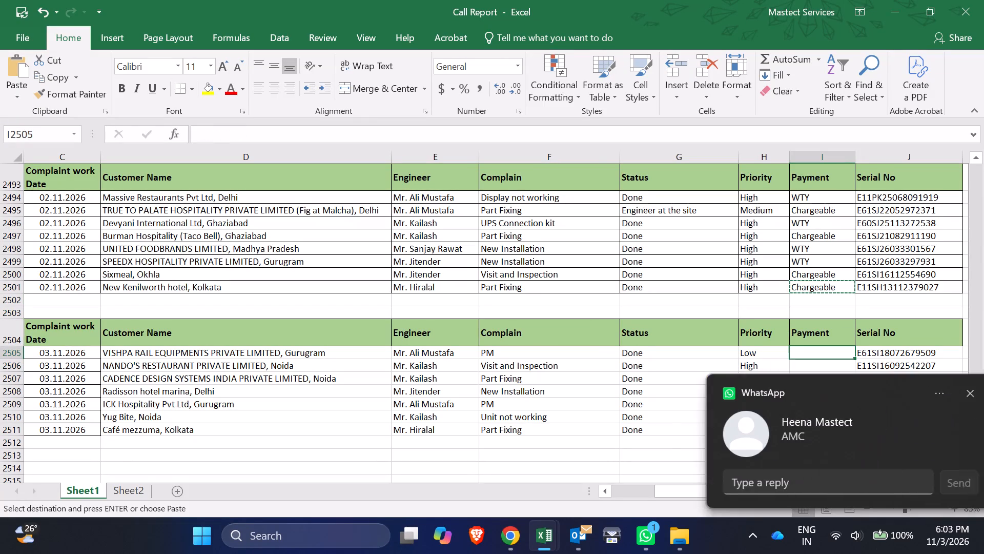
pyautogui.hotkey('ctrl', 'v')
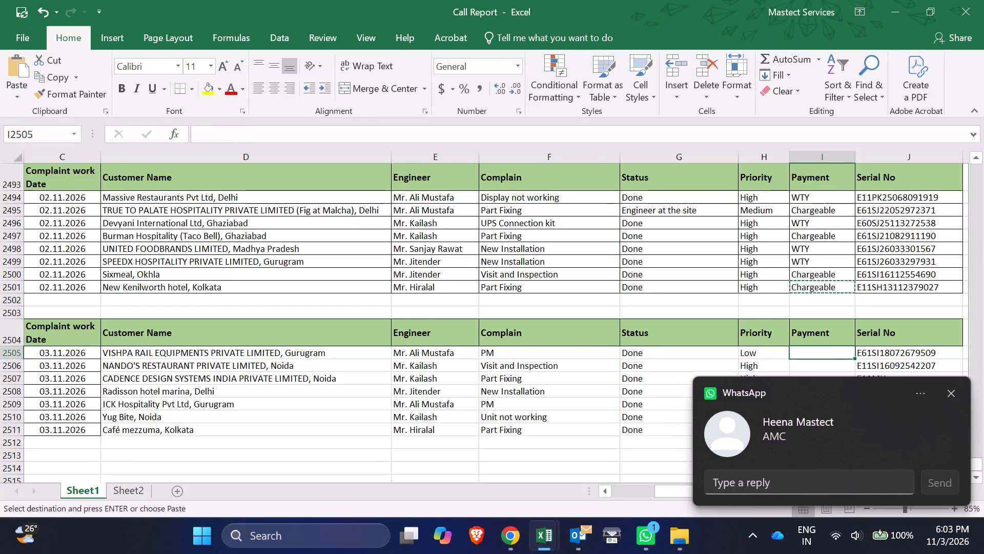
pyautogui.hotkey('ctrl', 's')
pyautogui.press('Return')
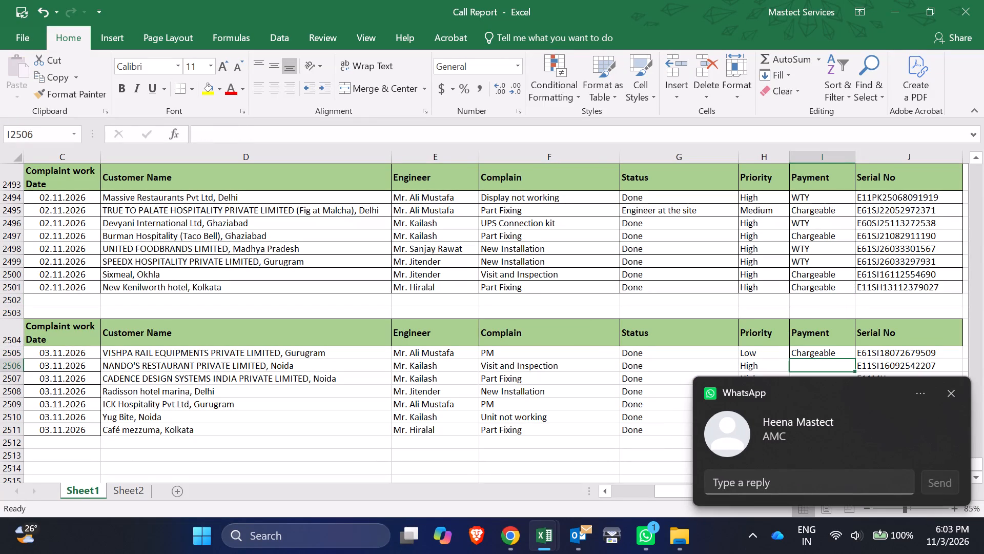
# Enter AMC as the payment in I2506 for NANDO'S RESTAURANT PRIVATE LIMITED, Noida.
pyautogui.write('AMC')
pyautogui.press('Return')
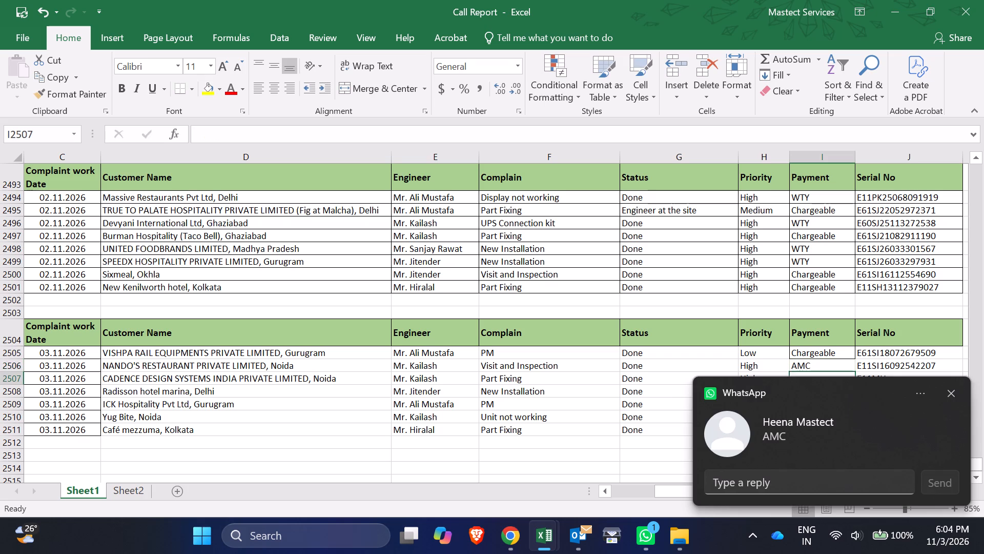
# Select the word CADENCE within the customer name in D2507.
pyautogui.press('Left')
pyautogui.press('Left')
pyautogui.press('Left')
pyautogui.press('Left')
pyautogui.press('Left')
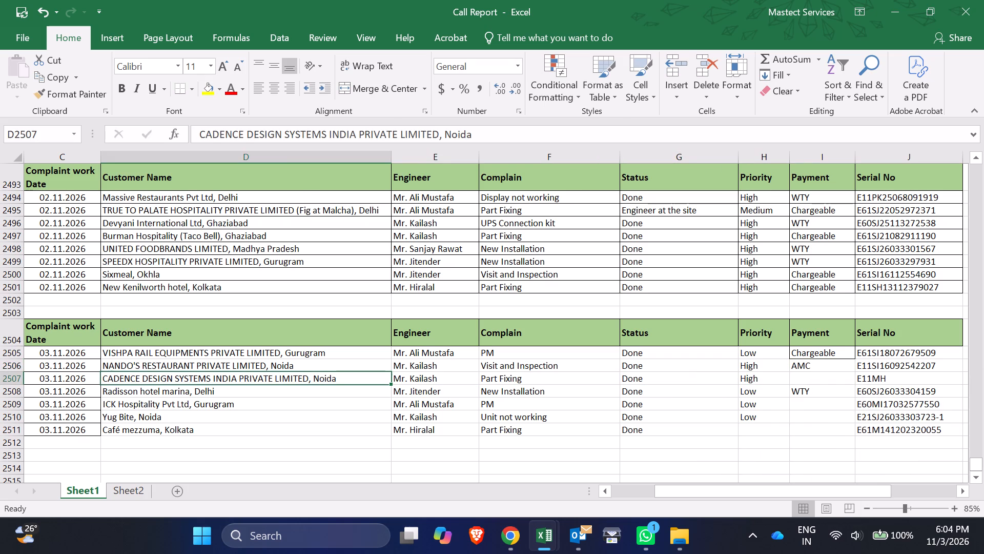
pyautogui.doubleClick(227, 133)
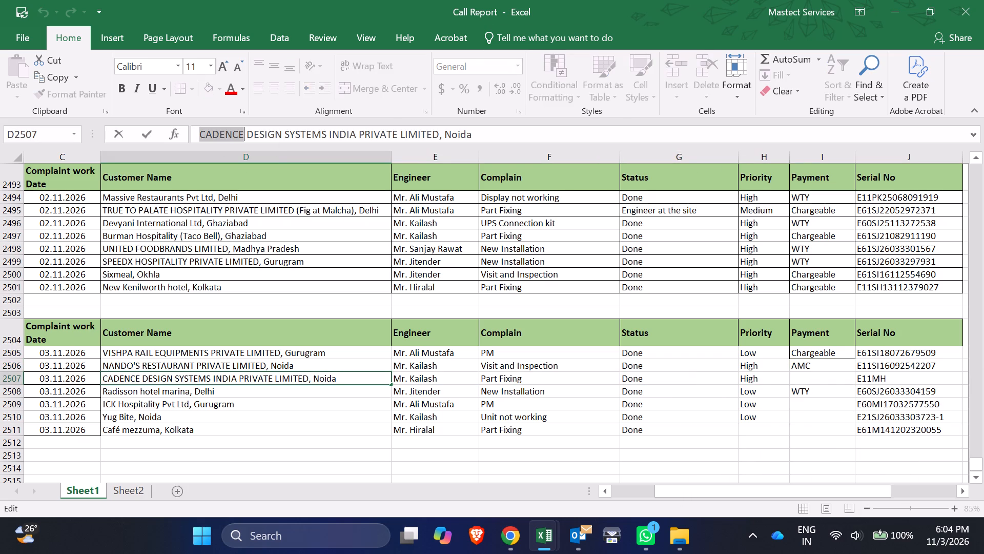
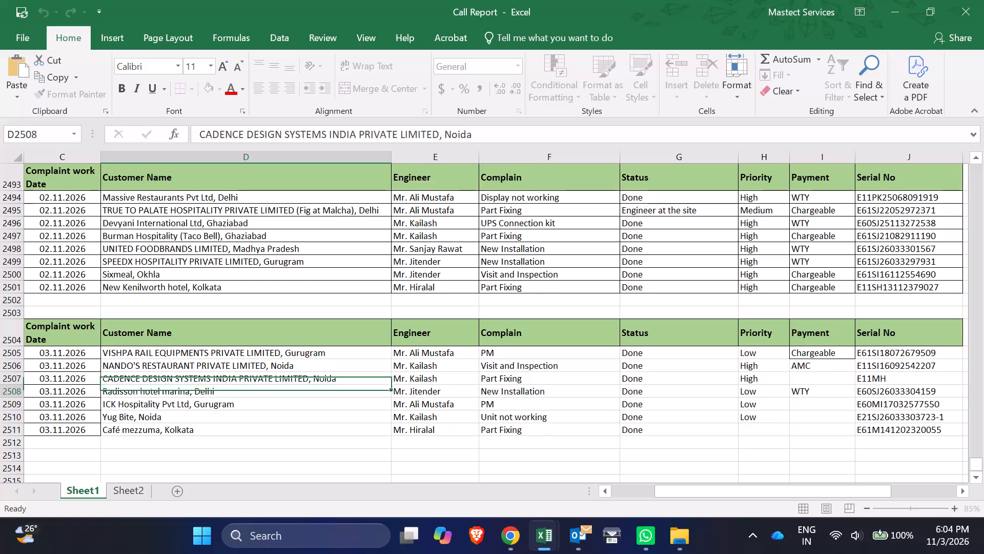
# Select the empty Payment cell I2507 in the CADENCE DESIGN SYSTEMS INDIA PRIVATE LIMITED row.
pyautogui.press('Up')
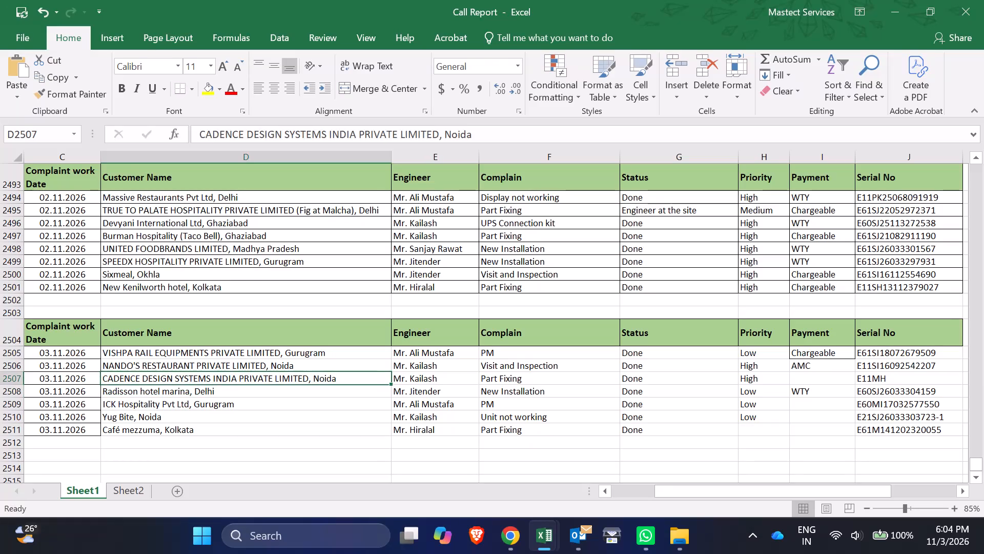
pyautogui.press('Right')
pyautogui.press('Right')
pyautogui.press('Right')
pyautogui.press('Right')
pyautogui.press('Right')
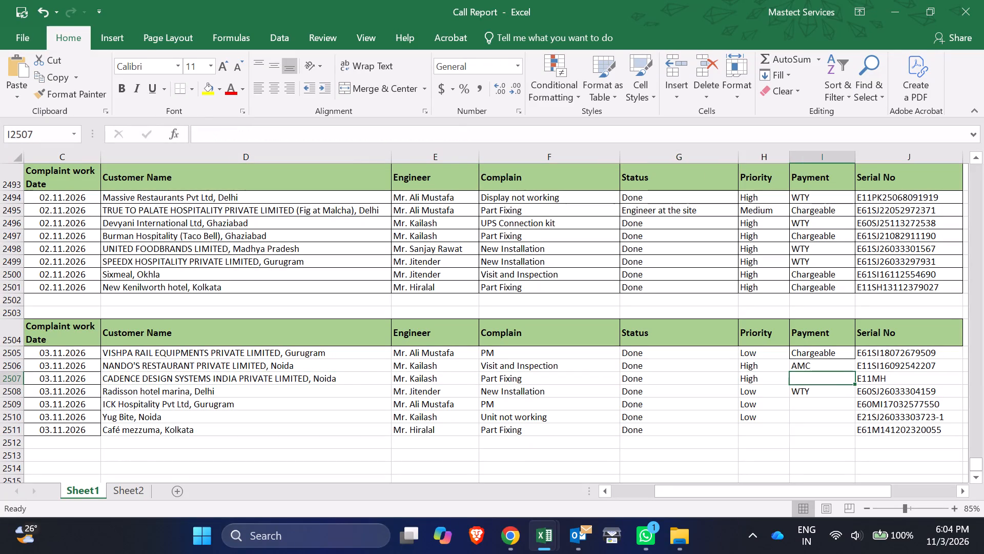
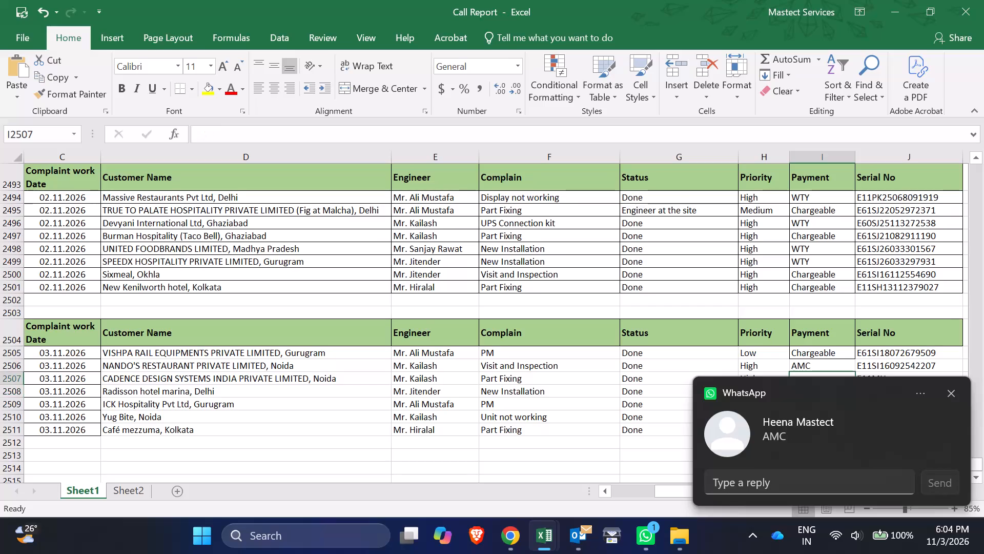
# Dismiss the WhatsApp notification and fill AMC down into Payment cell I2507 for CADENCE DESIGN SYSTEMS.
pyautogui.click(953, 392)
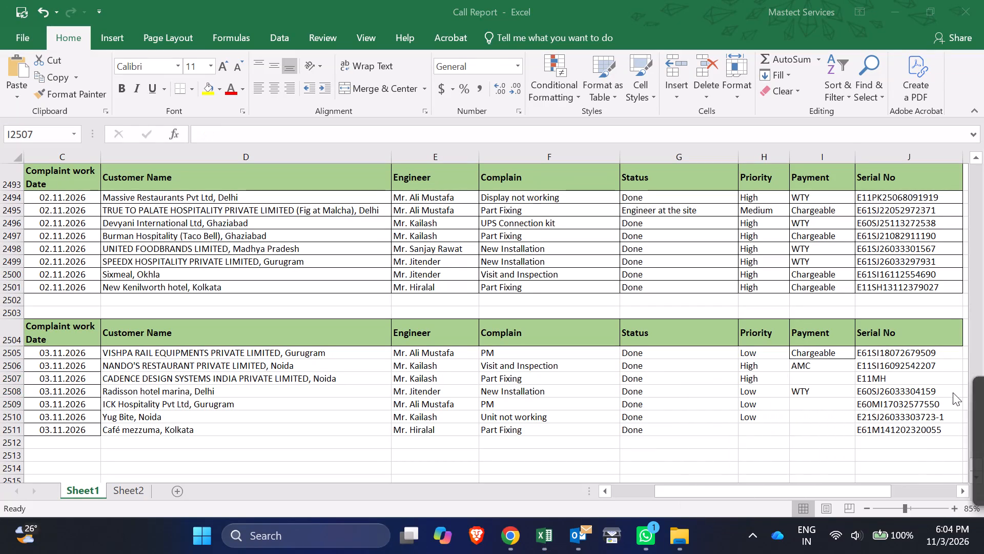
pyautogui.hotkey('ctrl', 'd')
pyautogui.press('Return')
# Select the customer name cell D2509 in the ICK Hospitality Pvt Ltd, Gurugram row.
pyautogui.press('Return')
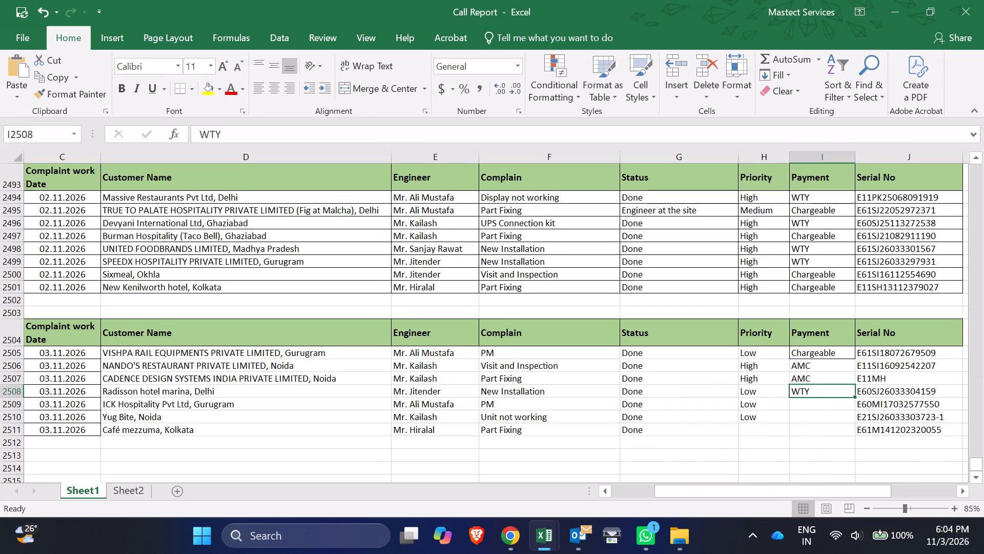
pyautogui.press('Left')
pyautogui.press('Left')
pyautogui.press('Left')
pyautogui.press('Left')
pyautogui.press('Left')
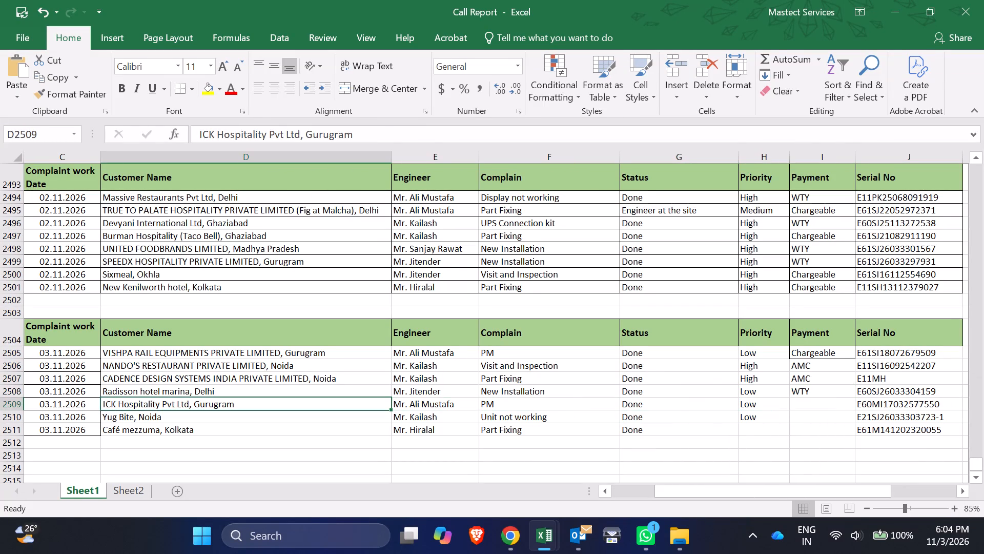
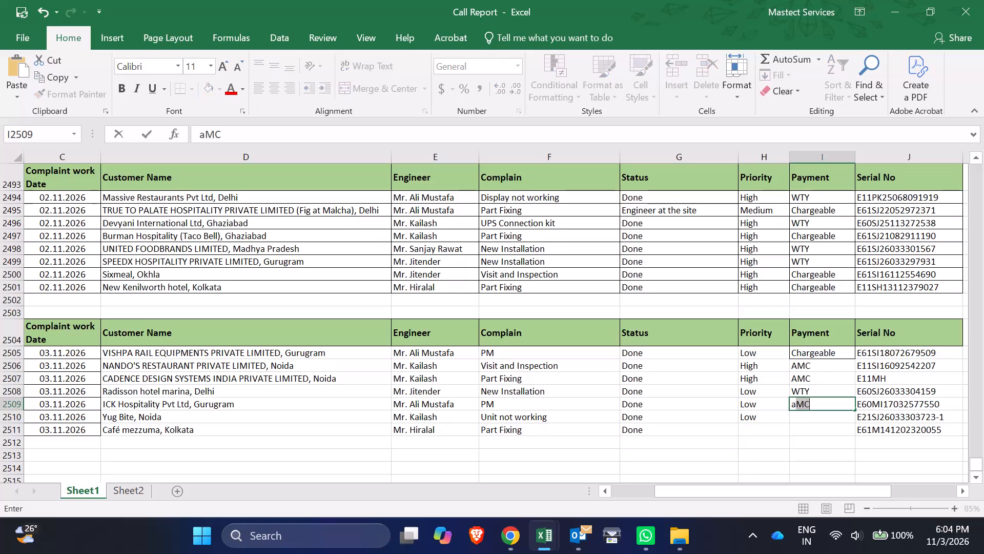
# Enter AMC as the payment type in I2509 for ICK Hospitality Pvt Ltd and save the Call Report workbook.
pyautogui.press('Return')
pyautogui.hotkey('ctrl', 's')
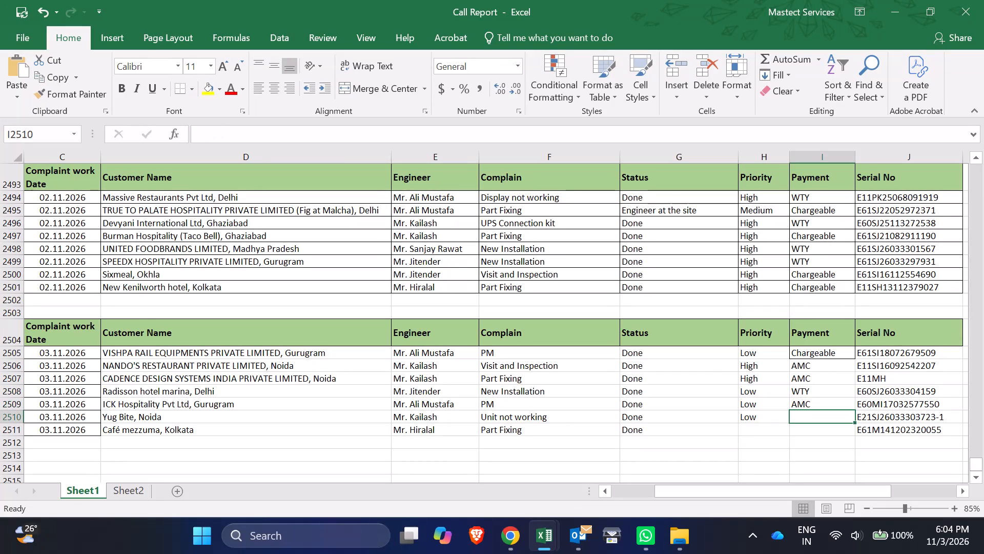
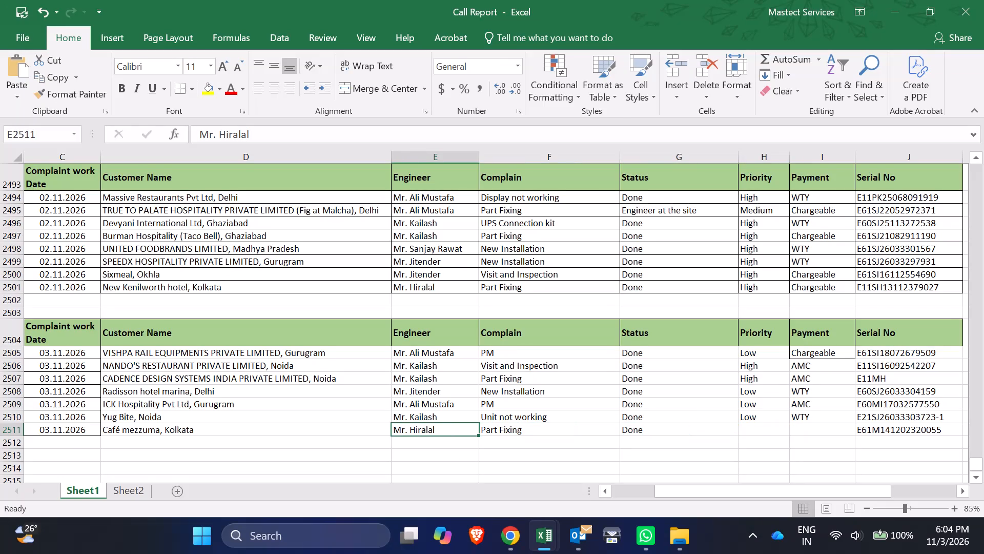
# Select the Customer Name cell D2511 in the Café mezzuma, Kolkata row of the 03.11.2026 table.
pyautogui.press('Left')
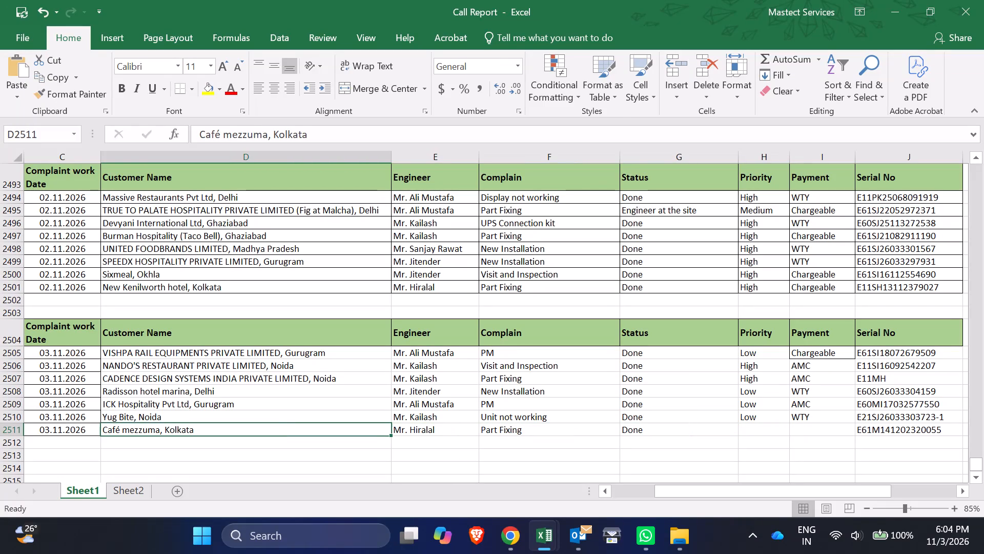
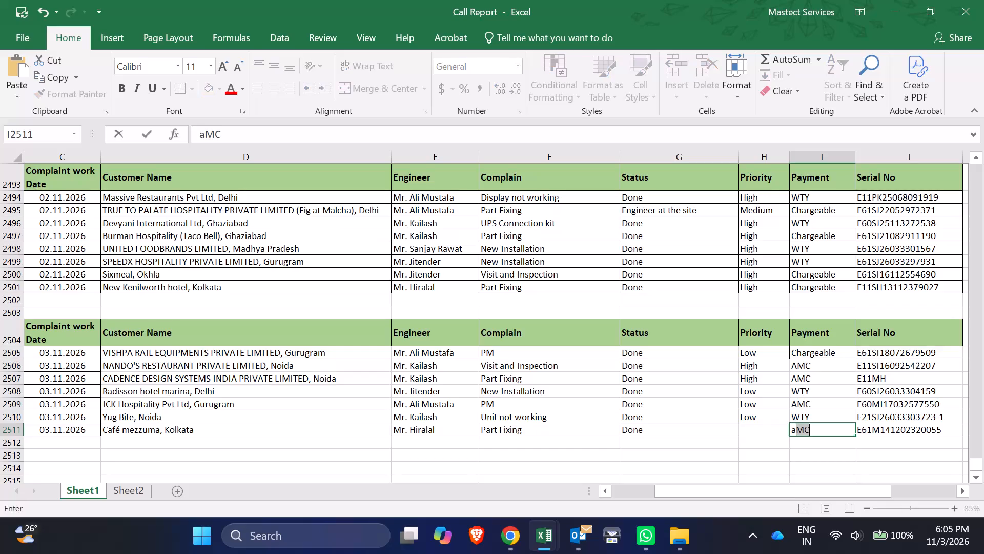
# Complete the AMC payment entry in I2511 for Café mezzuma, Kolkata, and select that row's empty Priority cell H2511.
pyautogui.press('Up')
pyautogui.press('Left')
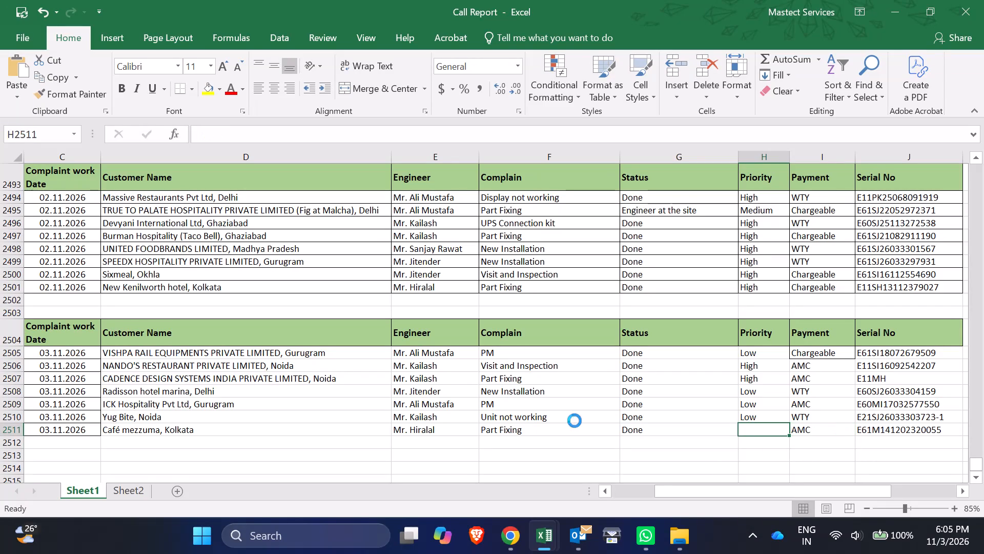
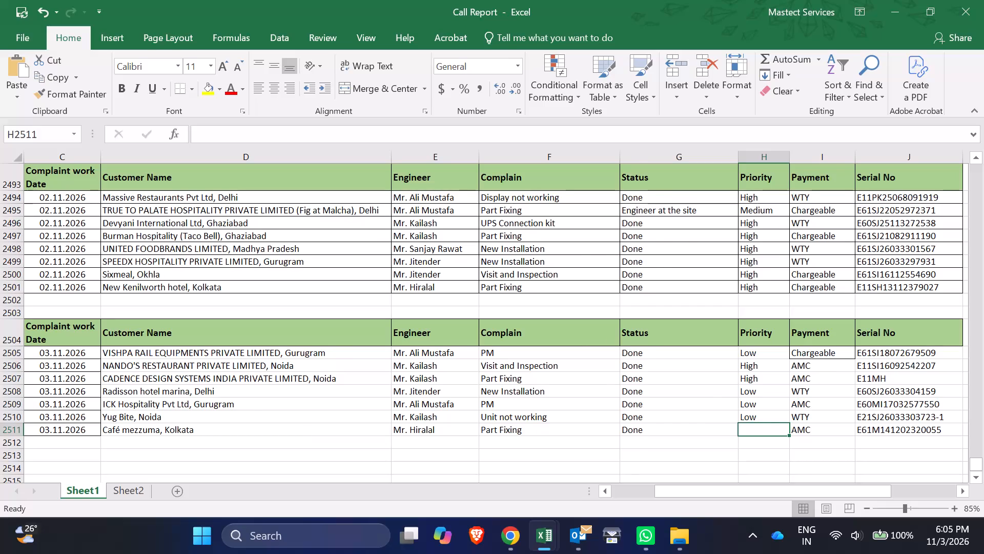
# Enter High as the priority in H2511 for the Café mezzuma, Kolkata part fixing row.
pyautogui.hscroll(5, 555, 415)
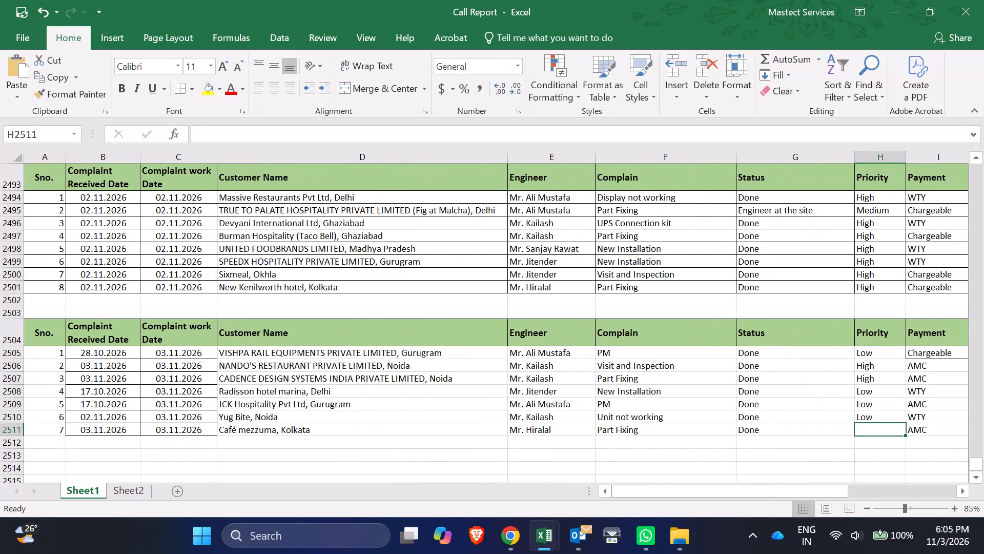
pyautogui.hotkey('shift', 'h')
pyautogui.press('Return')
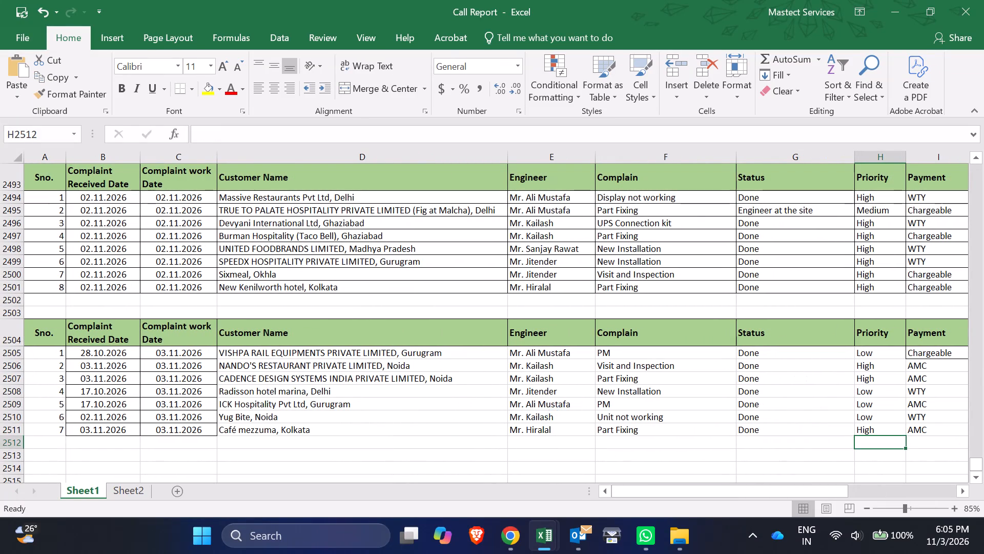
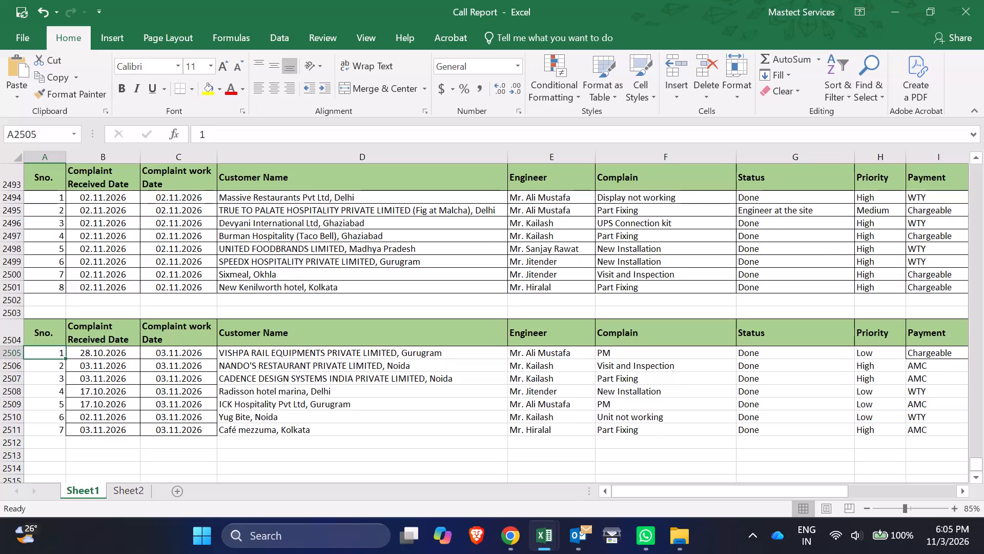
# Apply all borders to the seven service-call rows of the 03.11.2026 table, A2505:J2511.
pyautogui.hotkey('ctrl', 'shift', 'Down')
pyautogui.hotkey('ctrl', 'shift', 'Right')
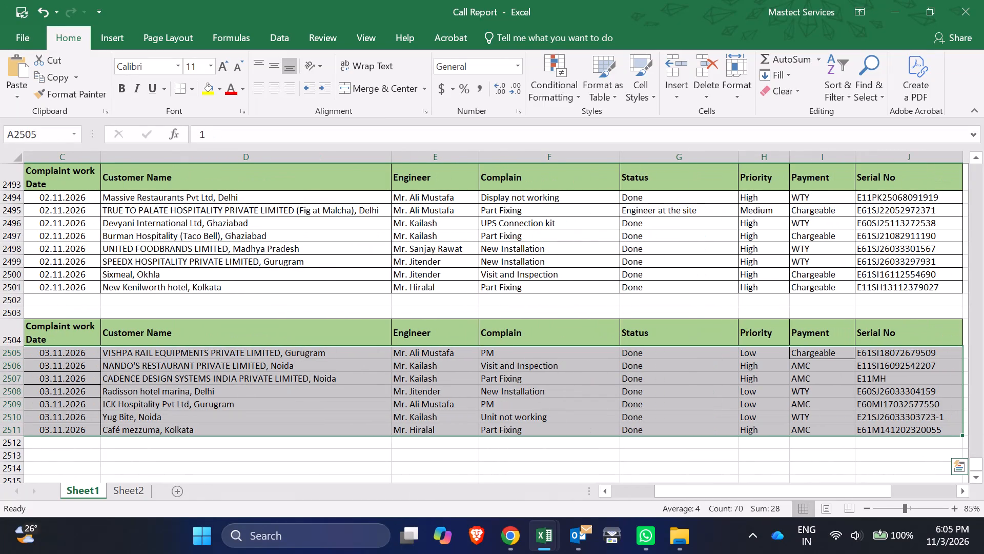
pyautogui.click(194, 89)
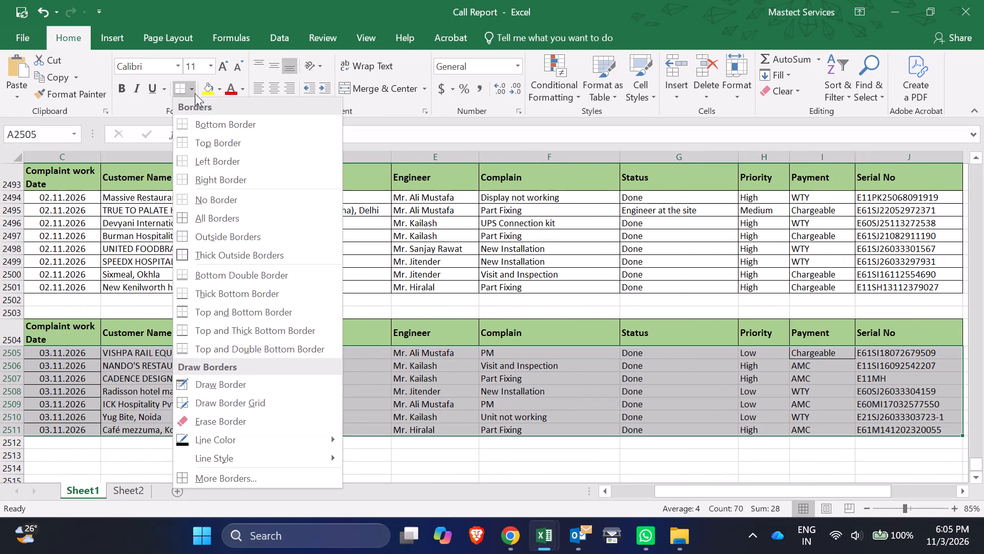
pyautogui.click(211, 219)
pyautogui.hscroll(2, 185, 341)
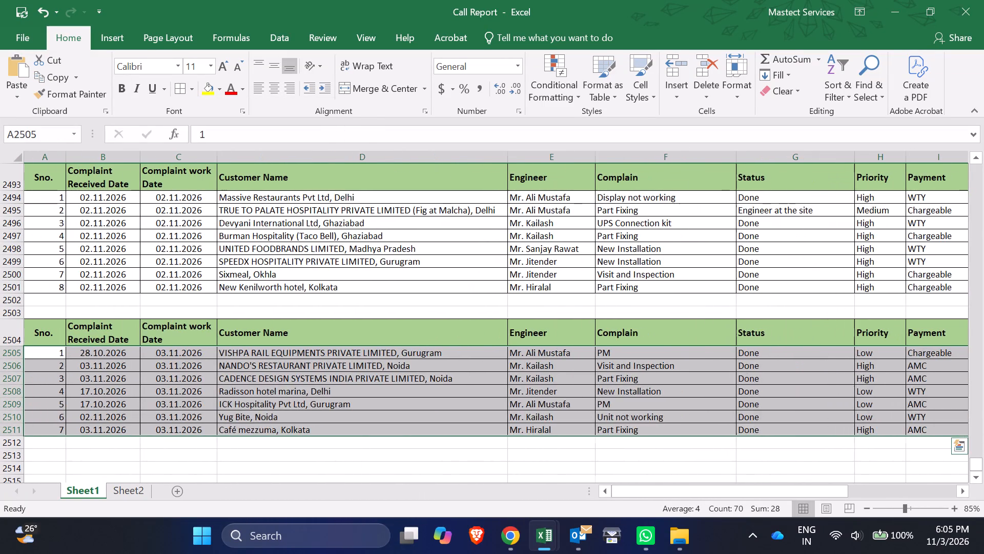
# Save the Call Report workbook.
pyautogui.hscroll(1, 185, 341)
pyautogui.hotkey('ctrl', 's')
# Copy the call summary block L2493:M2497 to L2504 beside the 03.11.2026 table and save the workbook.
pyautogui.hscroll(-6, 185, 341)
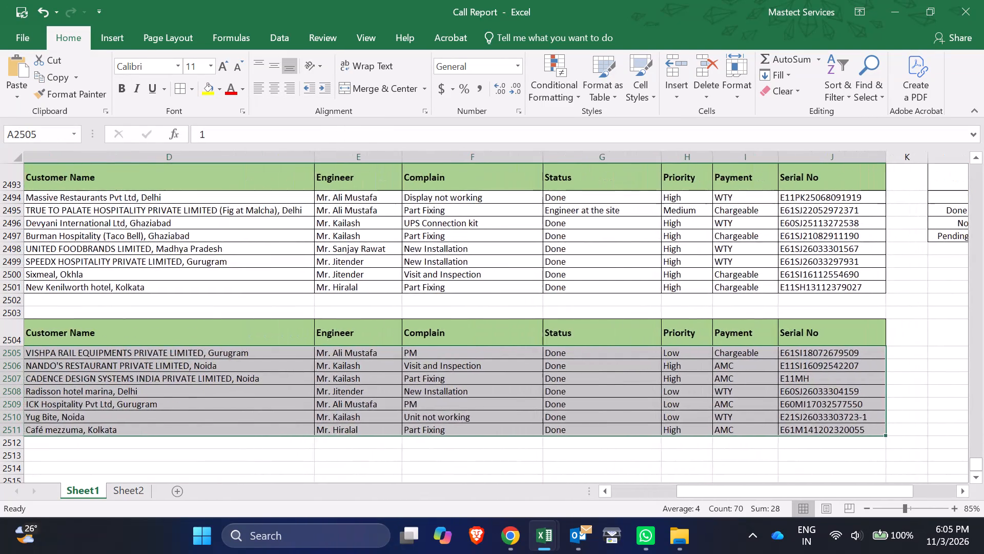
pyautogui.hscroll(-5, 662, 362)
pyautogui.click(692, 189)
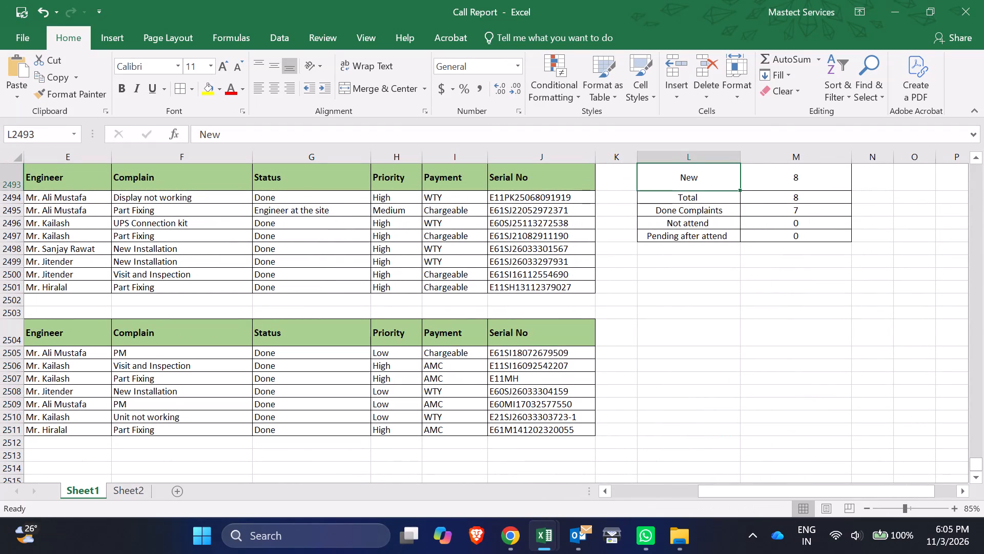
pyautogui.scroll(1, 692, 189)
pyautogui.hotkey('shift', 'Down')
pyautogui.hotkey('shift', 'Down')
pyautogui.hotkey('shift', 'Down')
pyautogui.hotkey('shift', 'Down')
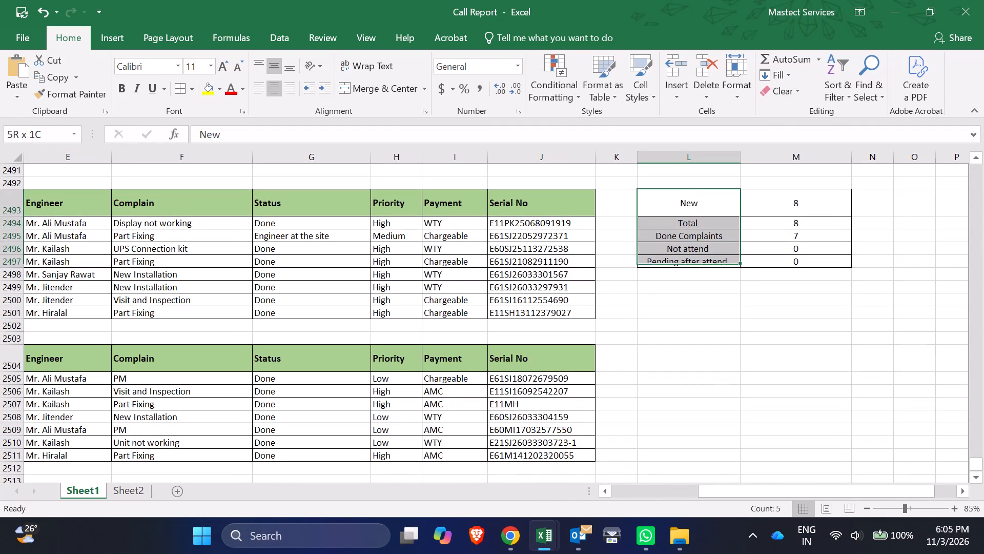
pyautogui.hotkey('shift', 'Right')
pyautogui.hotkey('ctrl', 'c')
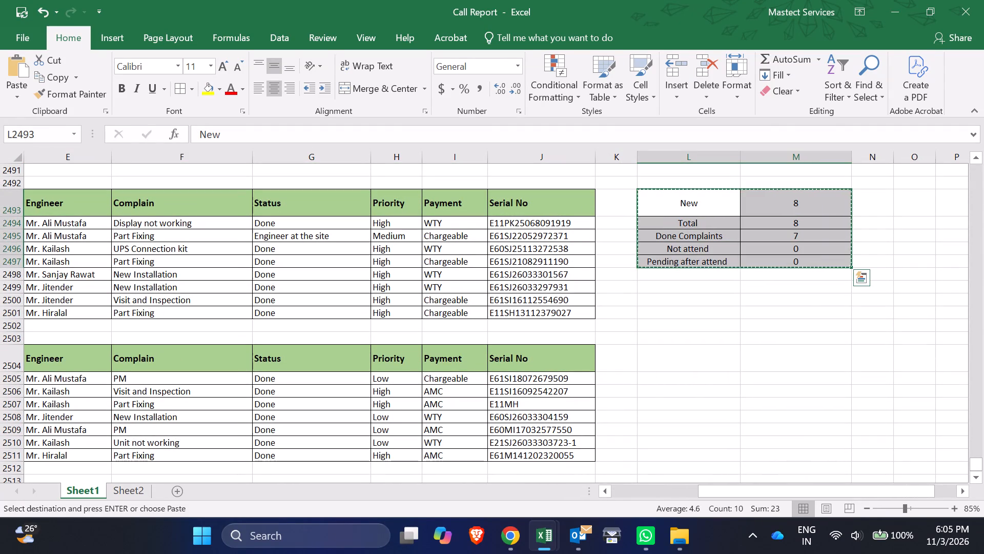
pyautogui.moveTo(682, 375); pyautogui.dragTo(684, 360)
pyautogui.click(684, 360)
pyautogui.hotkey('ctrl', 'v')
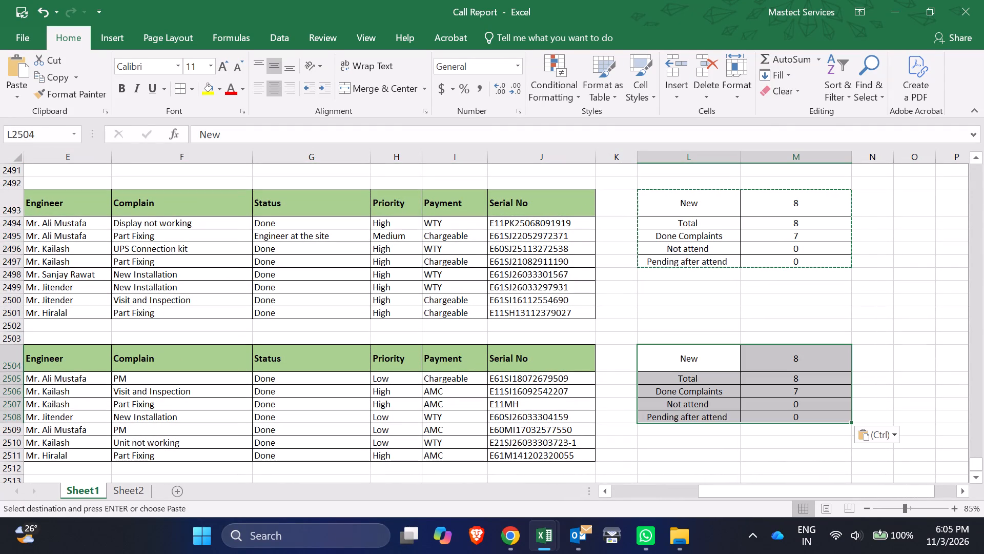
pyautogui.hotkey('ctrl', 's')
# Review the Complaint Received Date entries from B2505 in the 03.11.2026 table for the New count in M2504.
pyautogui.click(788, 360)
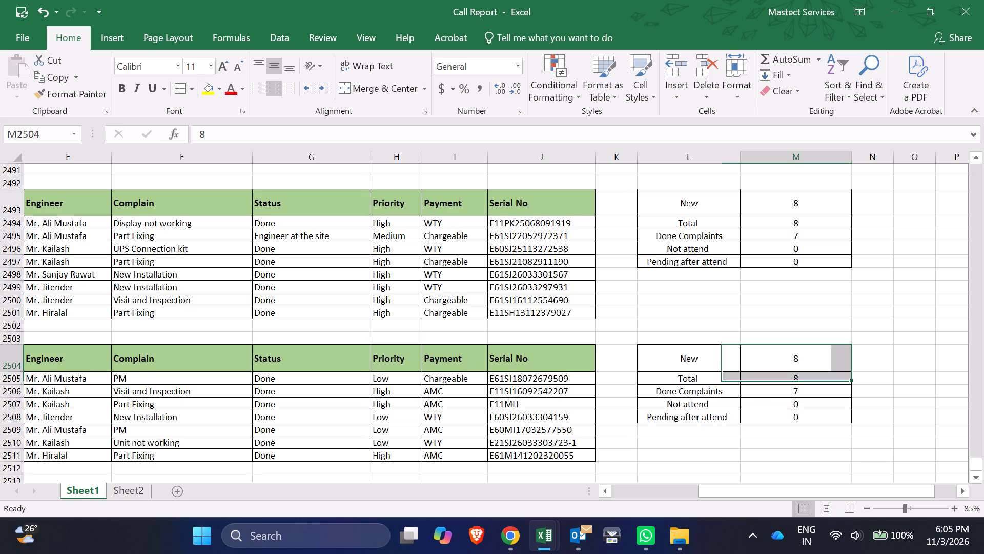
pyautogui.hscroll(6, 788, 360)
pyautogui.hscroll(-5, 788, 360)
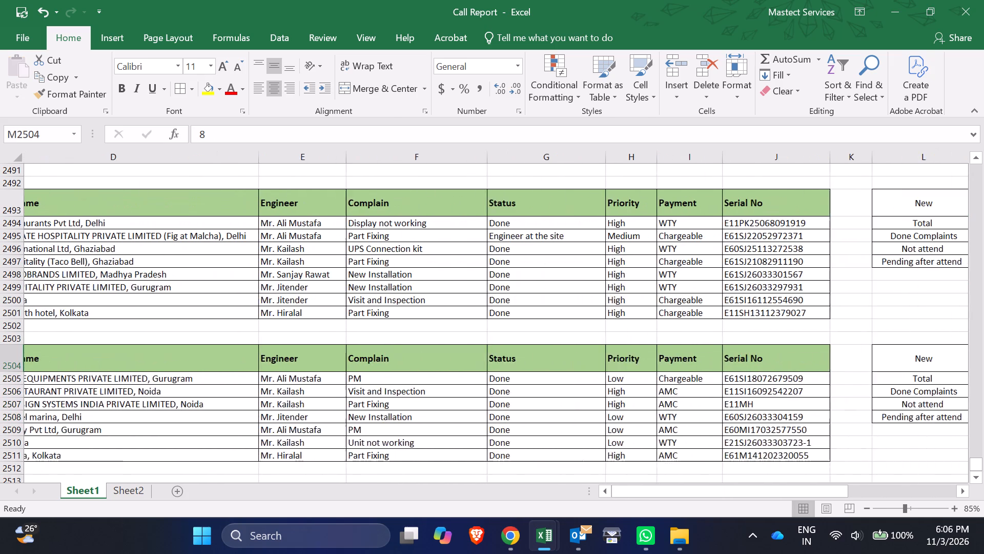
pyautogui.hscroll(2, 788, 360)
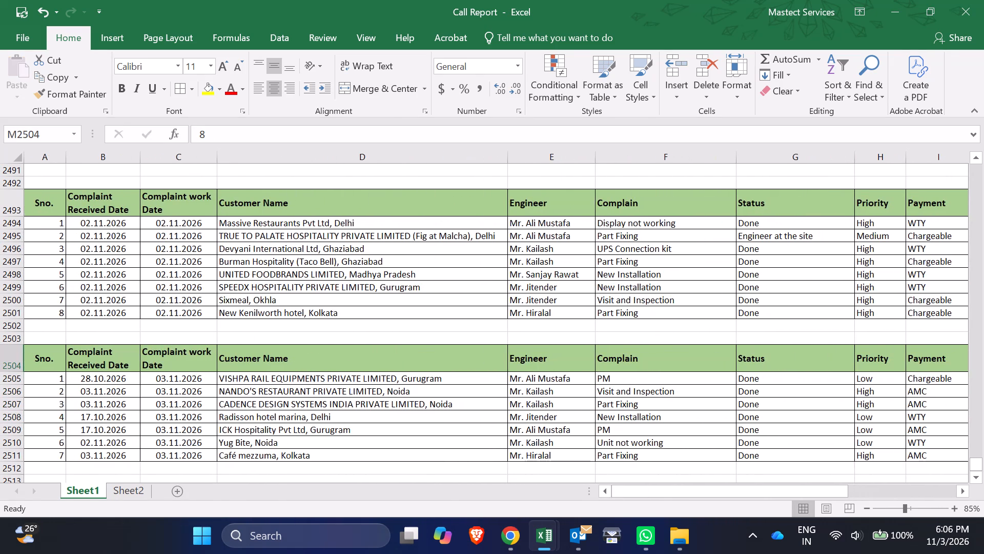
pyautogui.click(109, 378)
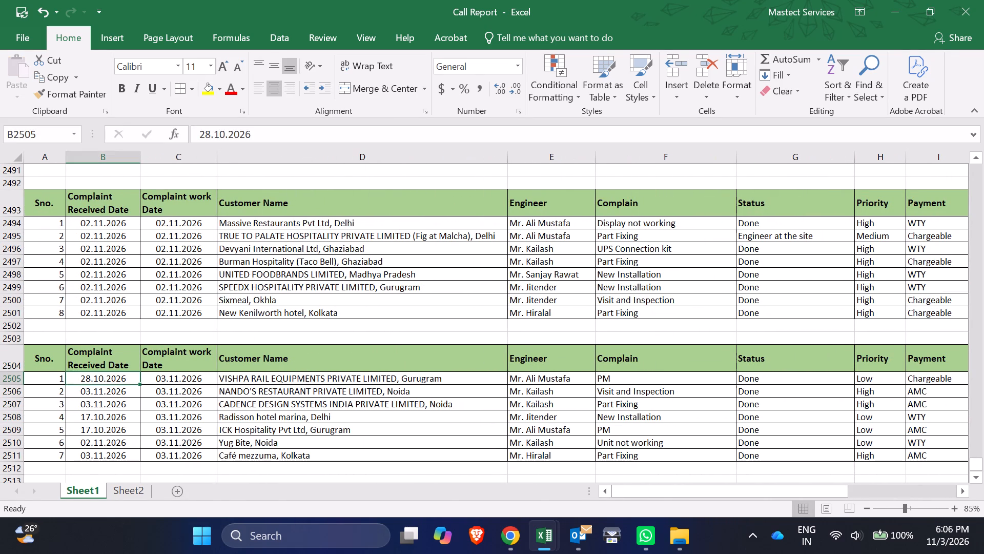
# Examine the Complaint Received Date entries in B2505:B2511 to count the calls received on 03.11.2026.
pyautogui.press('Return')
pyautogui.press('Return')
pyautogui.press('Return')
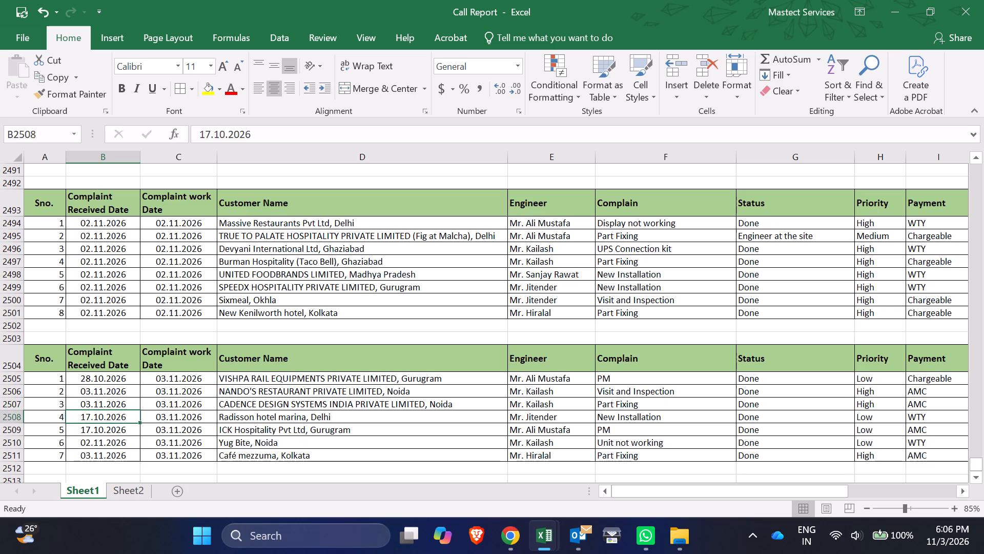
pyautogui.press('Return')
pyautogui.press('Return')
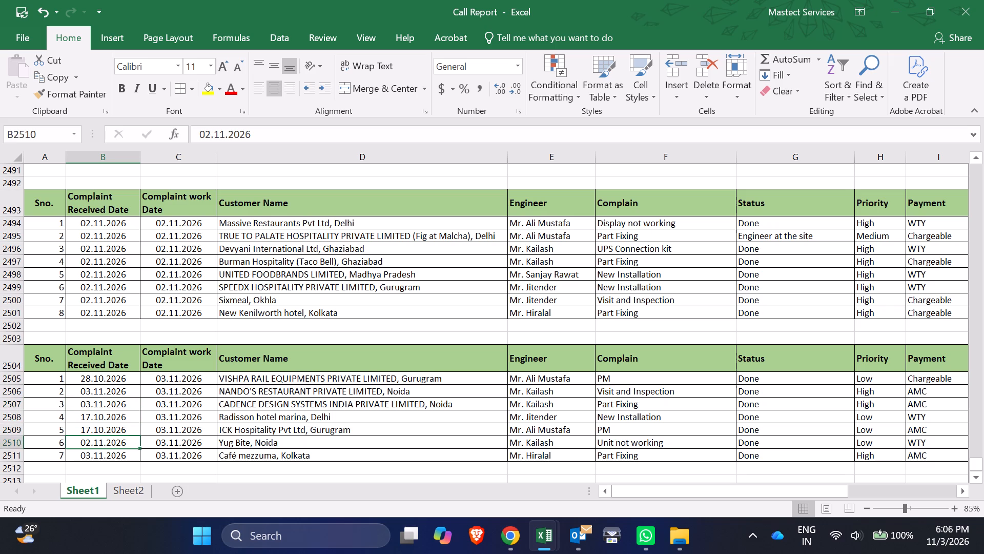
pyautogui.press('Up')
pyautogui.press('Up')
pyautogui.press('Up')
pyautogui.press('Up')
pyautogui.press('Down')
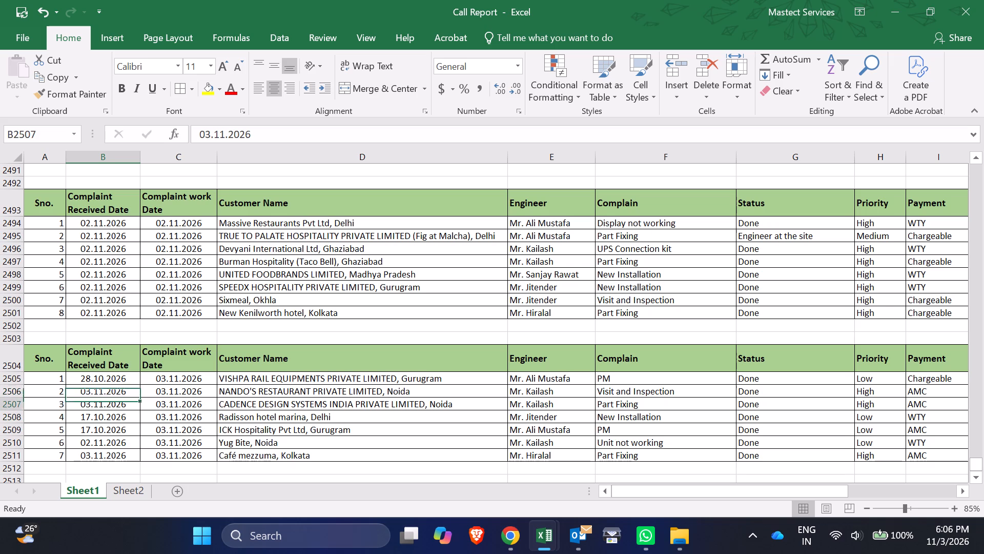
pyautogui.press('Down')
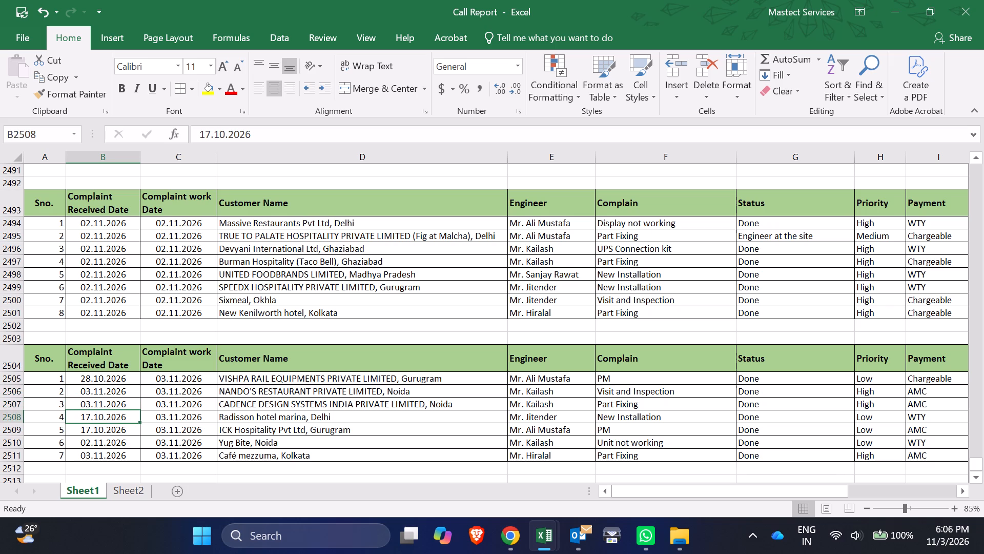
# Set New to 3 in M2504 and Total to 7 in M2505 of the summary block beside the 03.11.2026 table.
pyautogui.hscroll(-4, 109, 378)
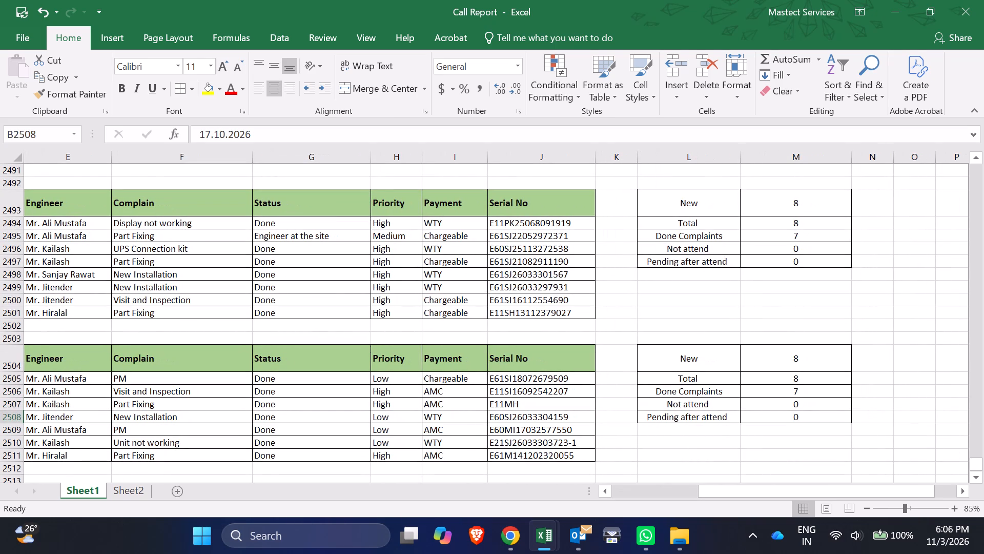
pyautogui.click(823, 364)
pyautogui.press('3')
pyautogui.press('Return')
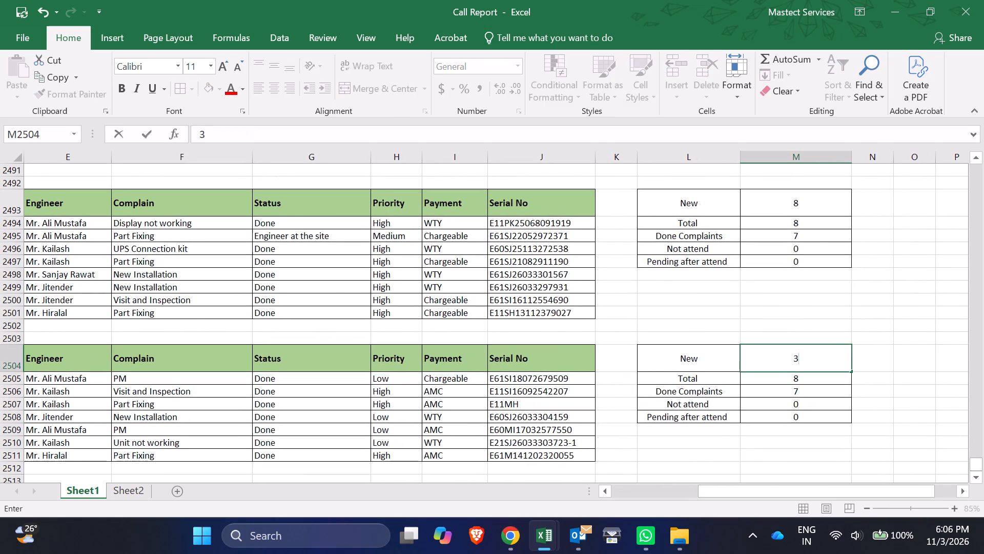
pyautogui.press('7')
pyautogui.hscroll(5, 823, 364)
pyautogui.hscroll(-3, 823, 364)
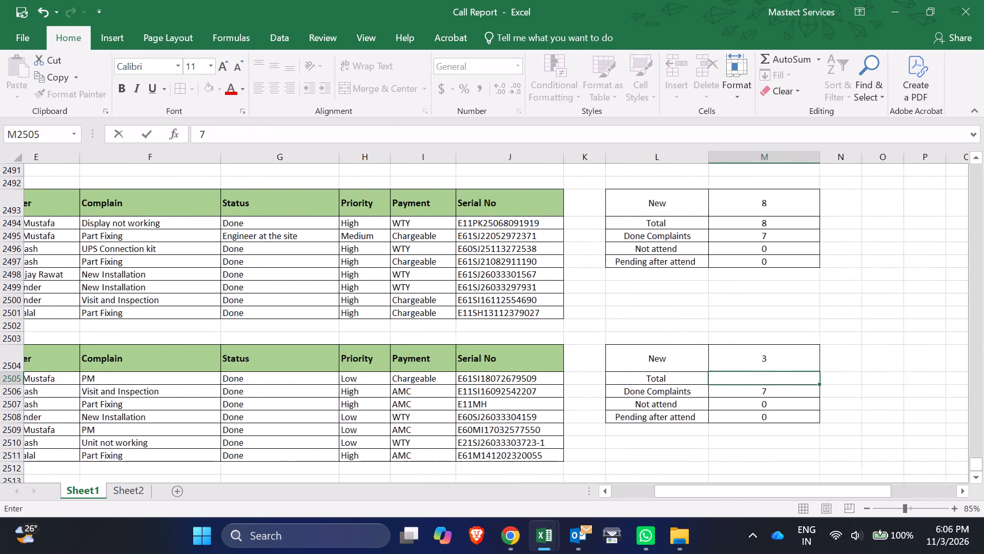
pyautogui.press('Return')
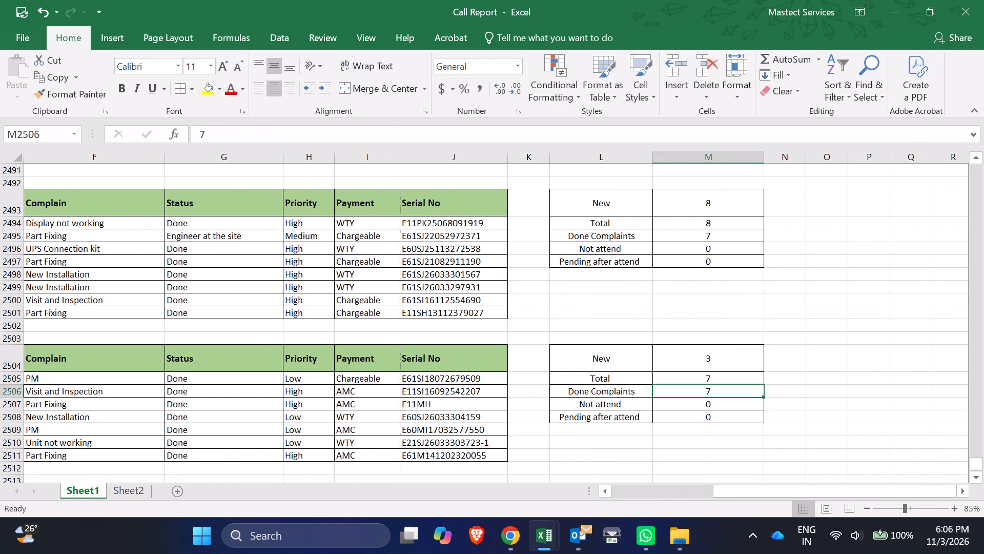
pyautogui.press('Return')
# Save the Call Report workbook with the updated 03.11.2026 summary counts.
pyautogui.hotkey('ctrl', 's')
pyautogui.hscroll(6, 573, 407)
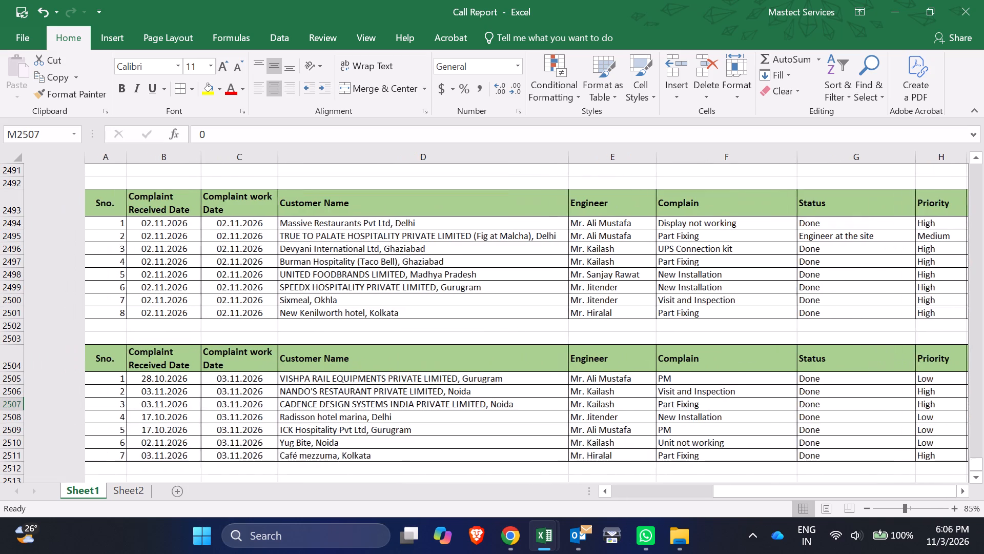
pyautogui.hscroll(4, 573, 407)
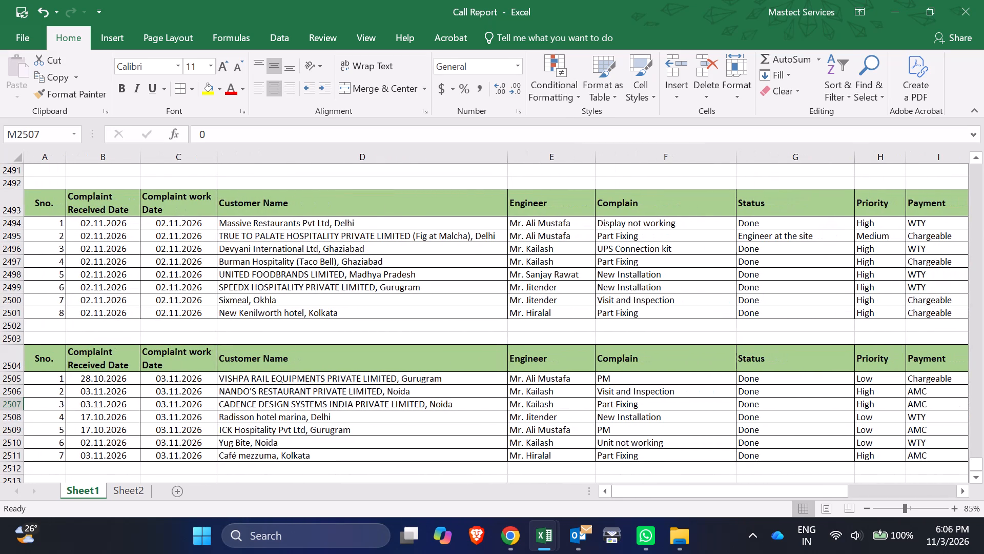
pyautogui.hotkey('ctrl', 's')
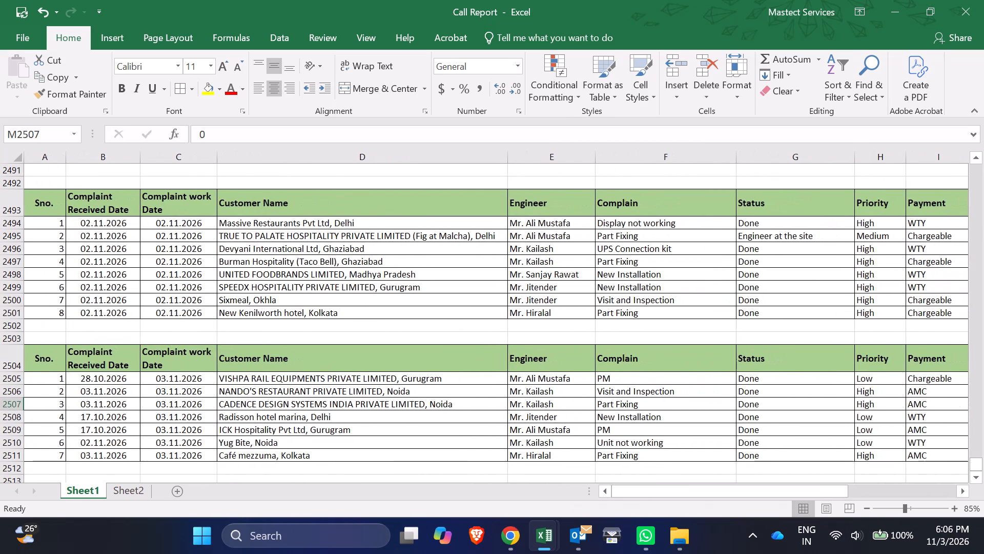